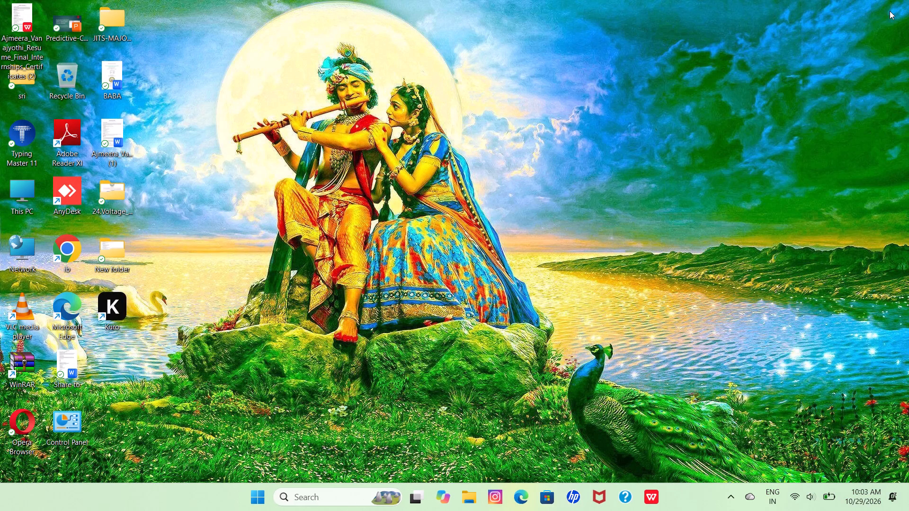
Refresh the Windows desktop.
{"action": "right_click", "coordinate": [315, 71]}
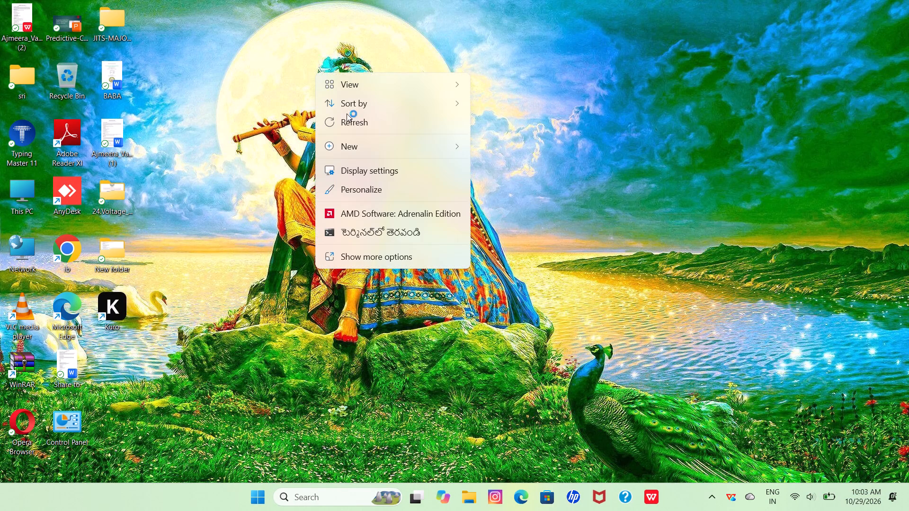
{"action": "left_click", "coordinate": [359, 123]}
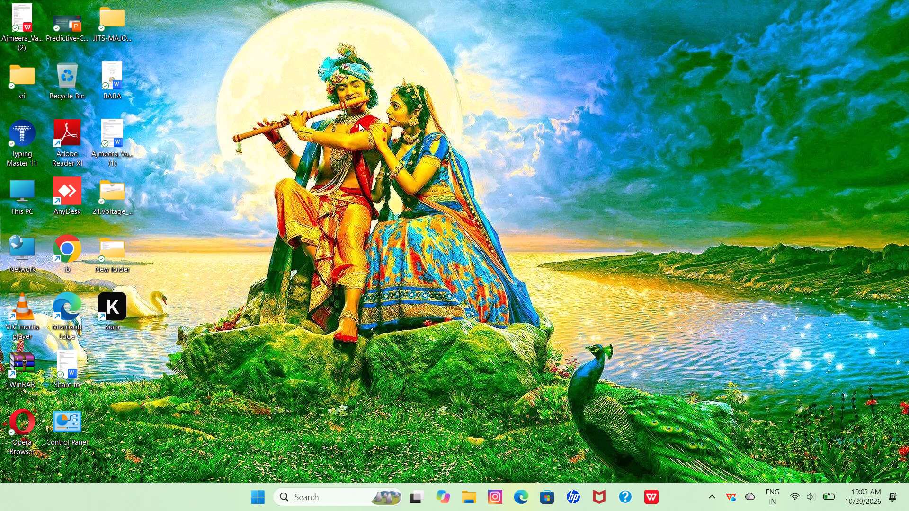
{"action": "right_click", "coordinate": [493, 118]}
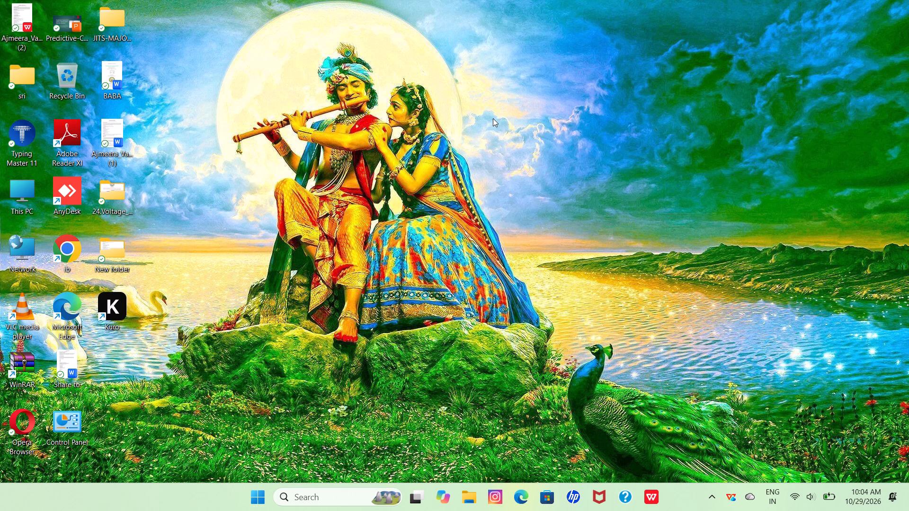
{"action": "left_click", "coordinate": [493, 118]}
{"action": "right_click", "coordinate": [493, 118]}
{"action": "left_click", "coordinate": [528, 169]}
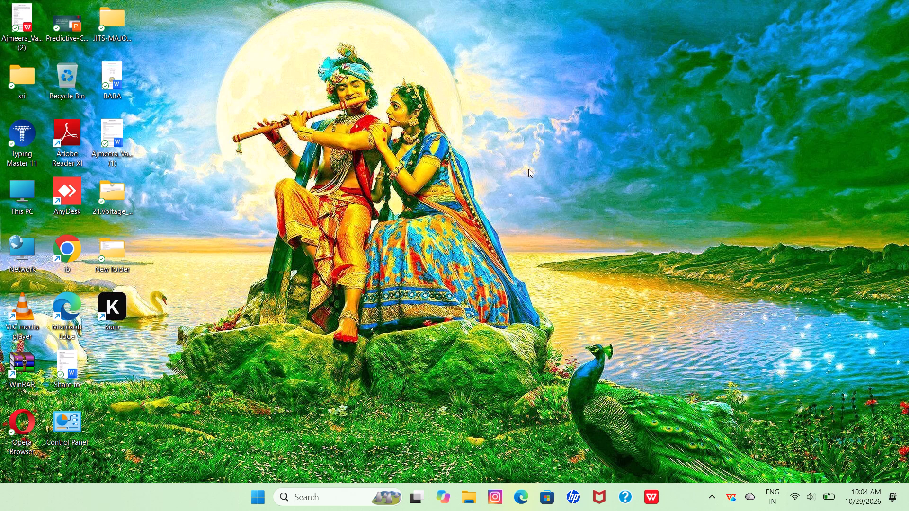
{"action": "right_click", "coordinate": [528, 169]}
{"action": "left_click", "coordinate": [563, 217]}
Bring up the system's overview of pinned and installed applications.
{"action": "left_click", "coordinate": [250, 495]}
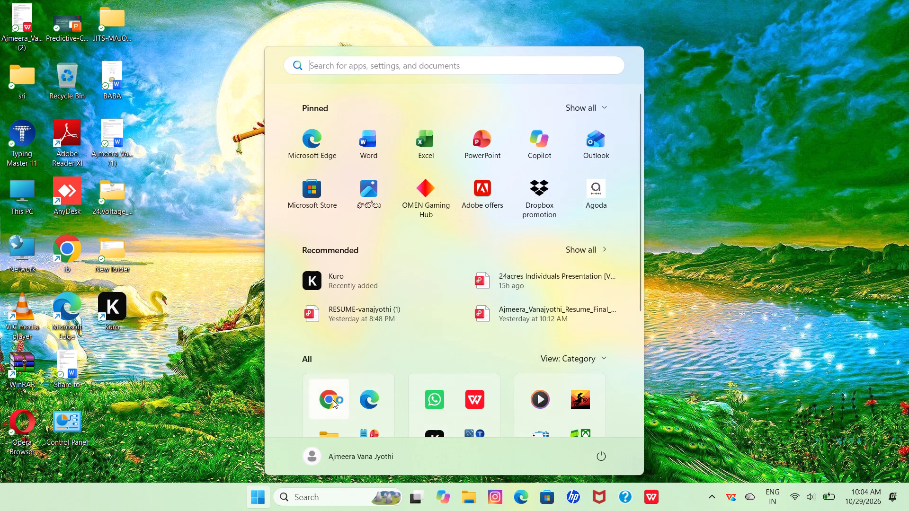
Open Google Chrome with the user's own profile and maximize the browser window.
{"action": "left_click", "coordinate": [332, 400]}
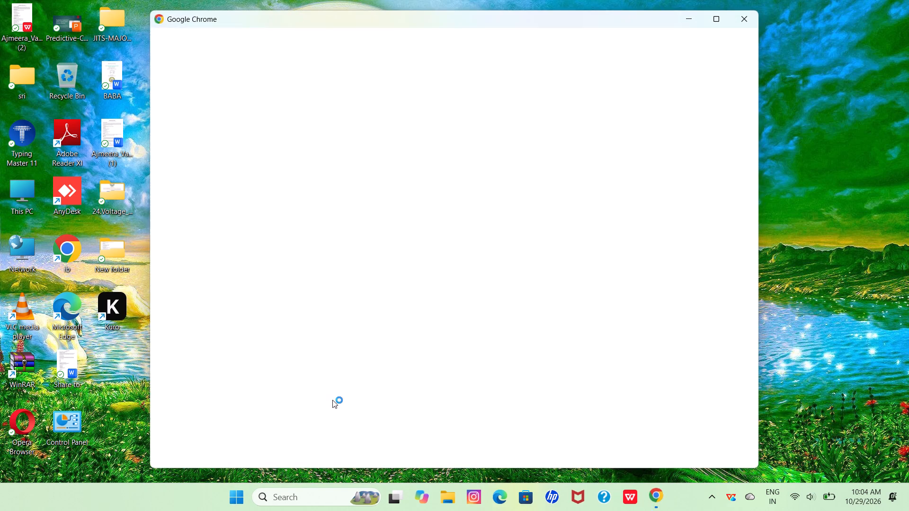
{"action": "double_click", "coordinate": [520, 311]}
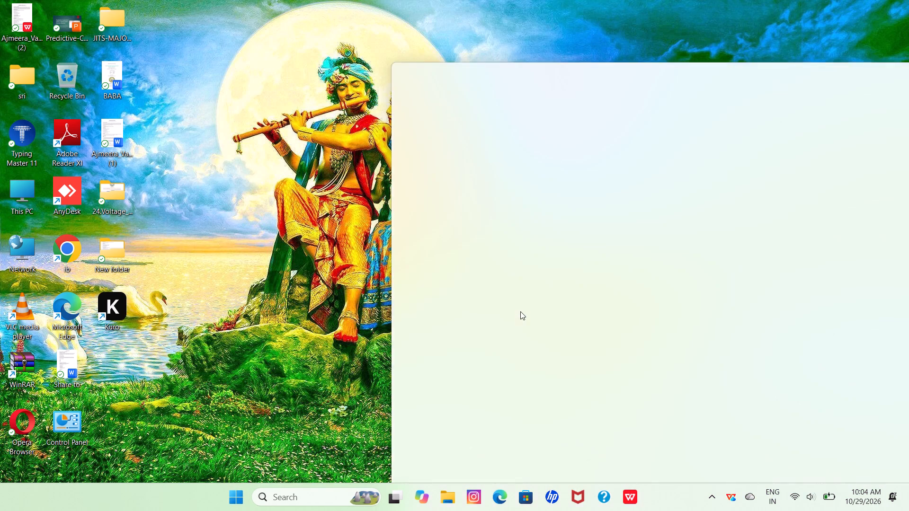
{"action": "left_click", "coordinate": [882, 75]}
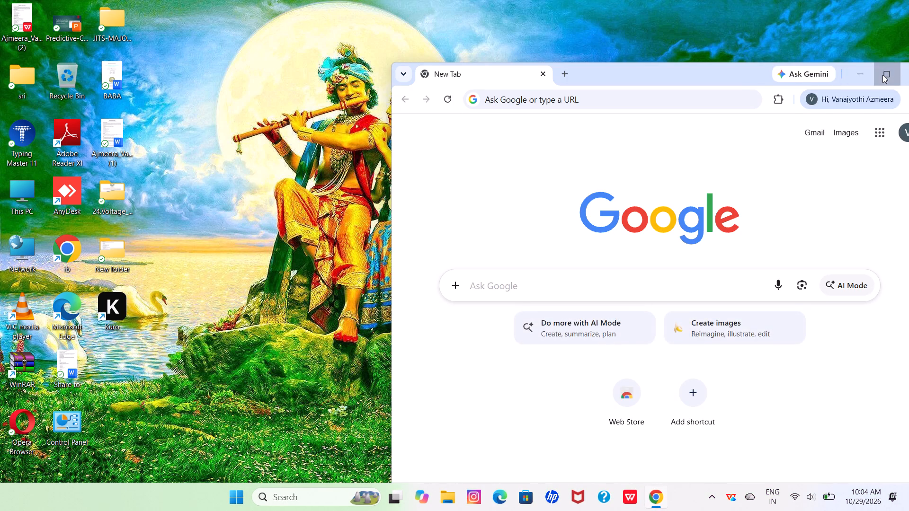
Activate the Google search box on the new tab page for entering a query.
{"action": "left_click", "coordinate": [316, 233]}
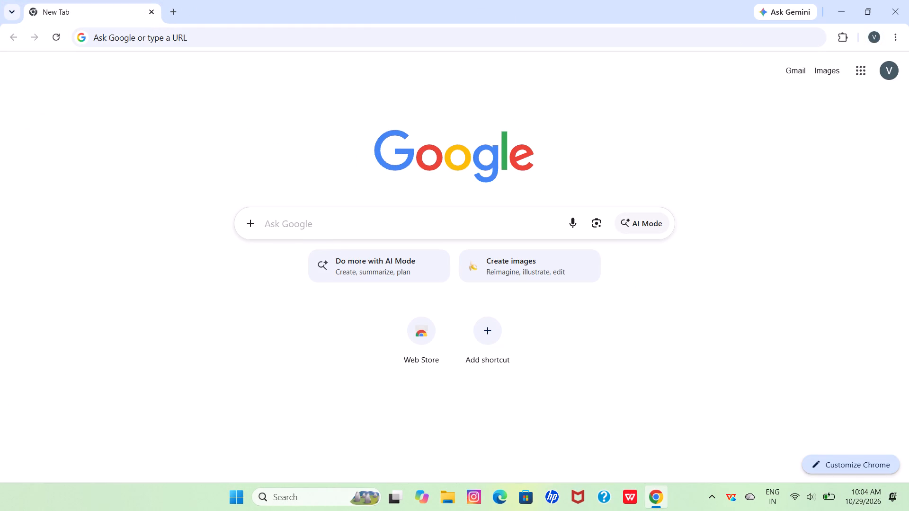
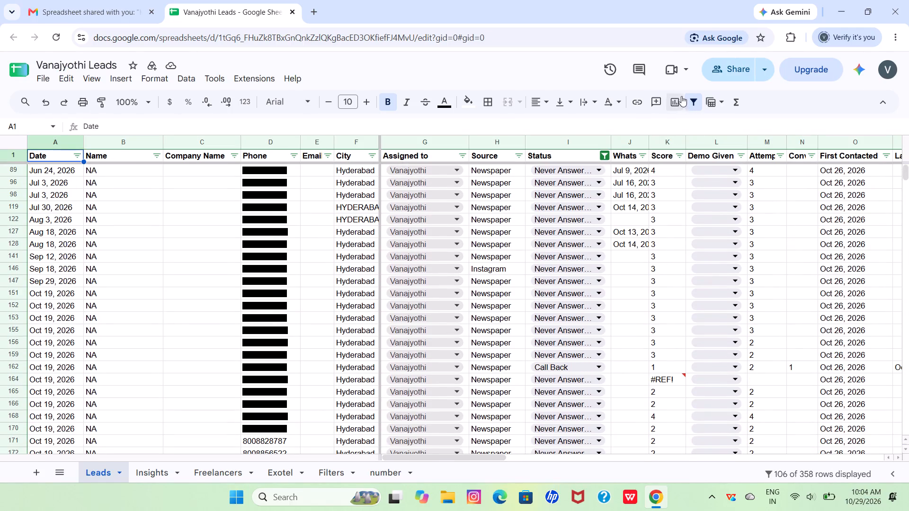
Turn off the filter on the header row of the Leads sheet so that all lead rows are shown.
{"action": "left_click", "coordinate": [690, 95]}
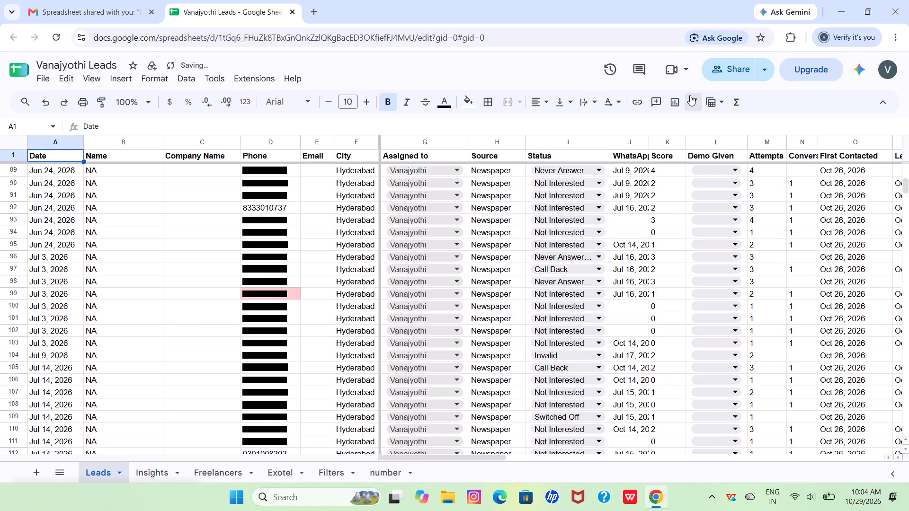
{"action": "scroll", "coordinate": [560, 266], "scroll_direction": "left", "scroll_amount": 1}
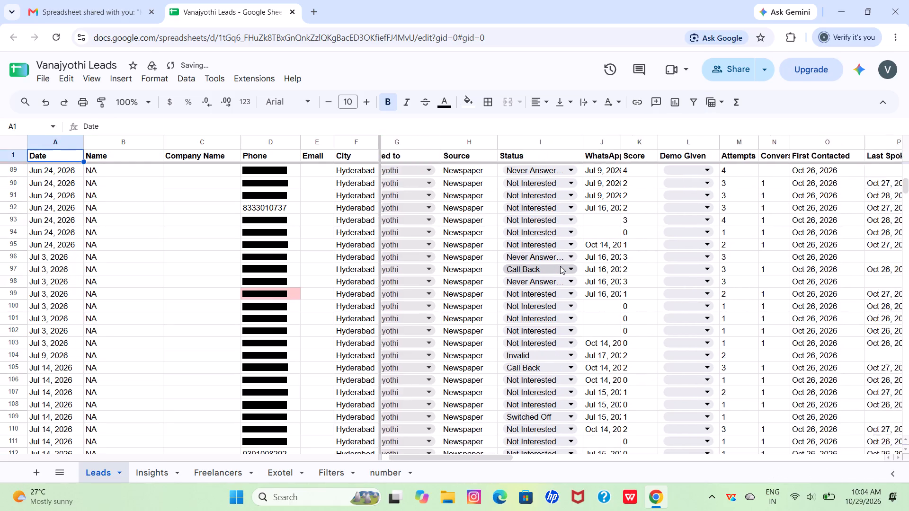
Examine the Leads sheet's columns from Source and Status through contact dates, follow-up dates and notes.
{"action": "scroll", "coordinate": [560, 266], "scroll_direction": "left", "scroll_amount": 1}
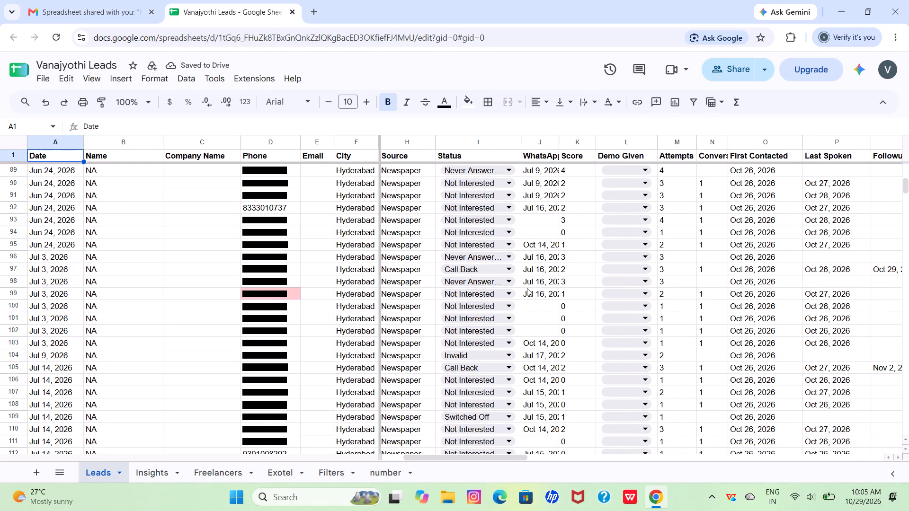
{"action": "scroll", "coordinate": [527, 288], "scroll_direction": "left", "scroll_amount": 5}
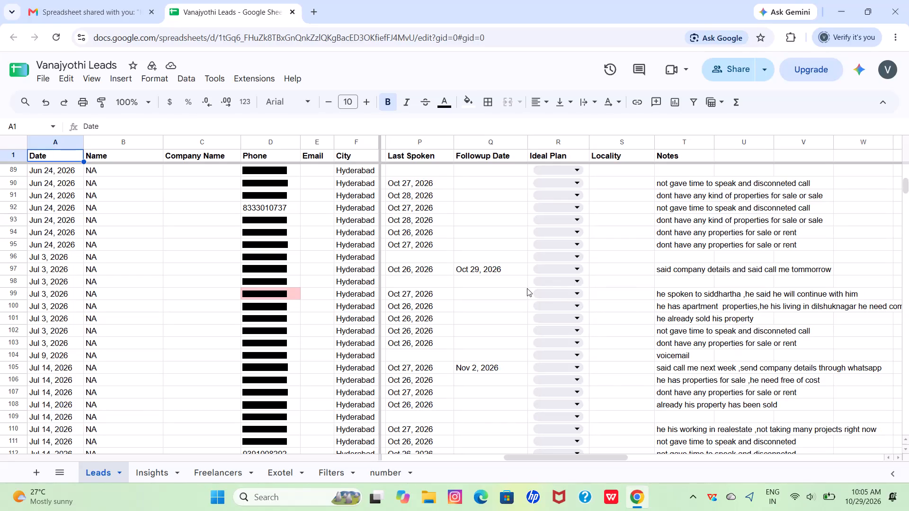
{"action": "scroll", "coordinate": [523, 289], "scroll_direction": "up", "scroll_amount": 14}
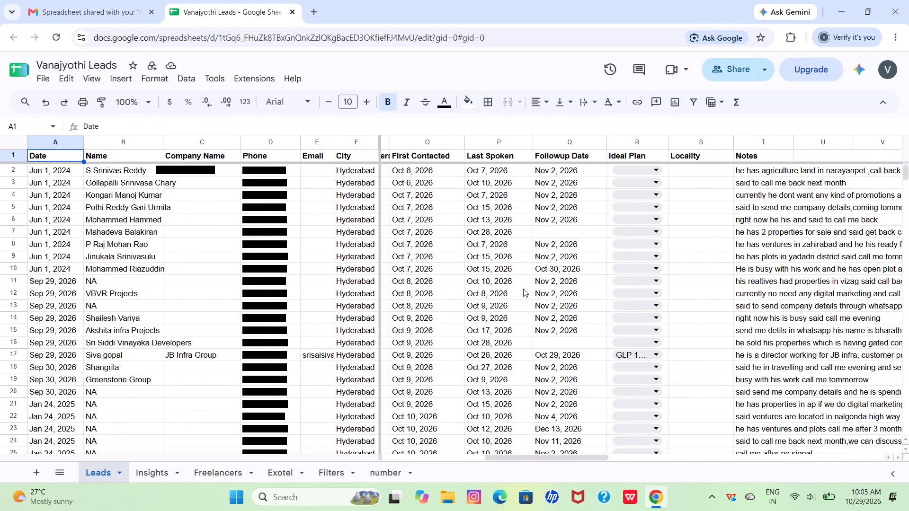
{"action": "scroll", "coordinate": [523, 289], "scroll_direction": "left", "scroll_amount": 1}
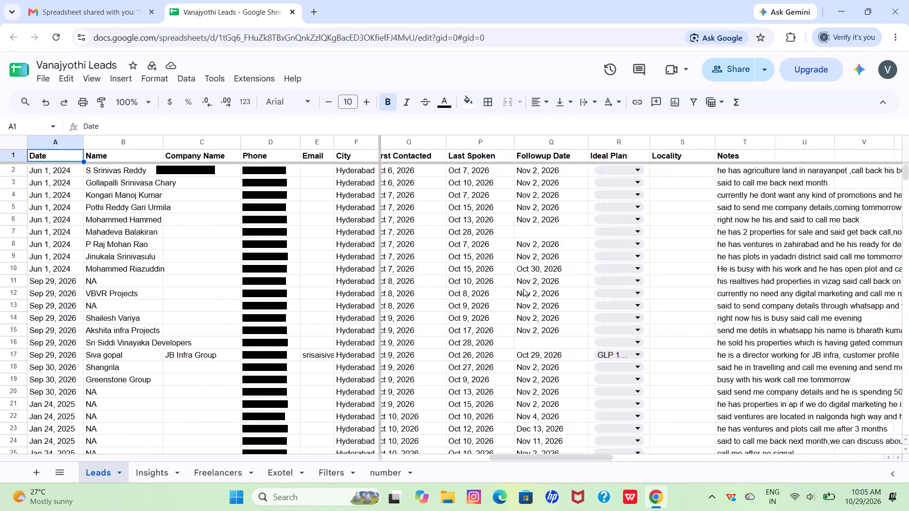
{"action": "scroll", "coordinate": [523, 289], "scroll_direction": "left", "scroll_amount": 5}
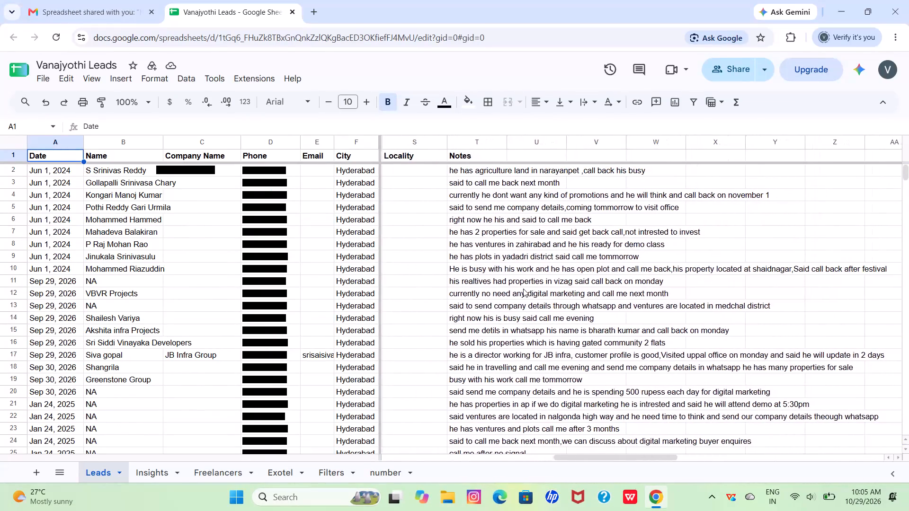
{"action": "scroll", "coordinate": [523, 289], "scroll_direction": "down", "scroll_amount": 1}
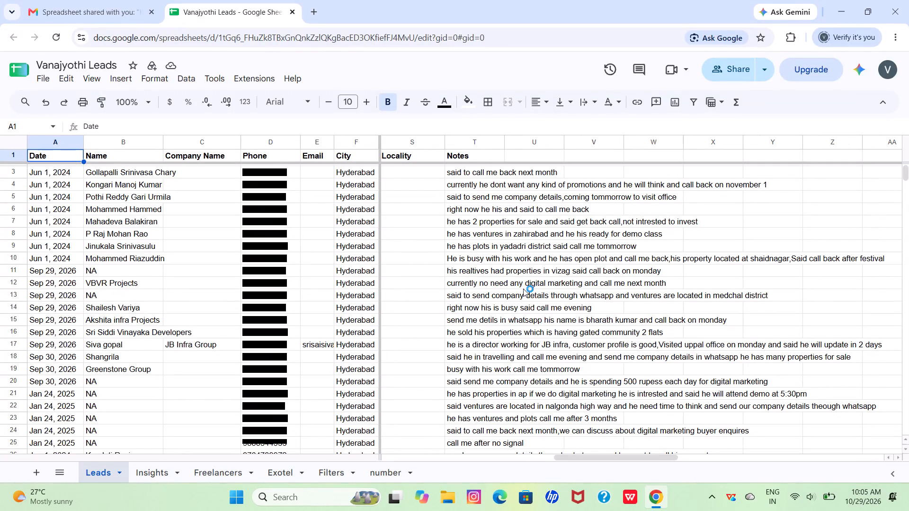
{"action": "scroll", "coordinate": [523, 289], "scroll_direction": "right", "scroll_amount": 6}
{"action": "scroll", "coordinate": [523, 289], "scroll_direction": "up", "scroll_amount": 3}
{"action": "scroll", "coordinate": [523, 289], "scroll_direction": "right", "scroll_amount": 2}
{"action": "scroll", "coordinate": [523, 289], "scroll_direction": "down", "scroll_amount": 7}
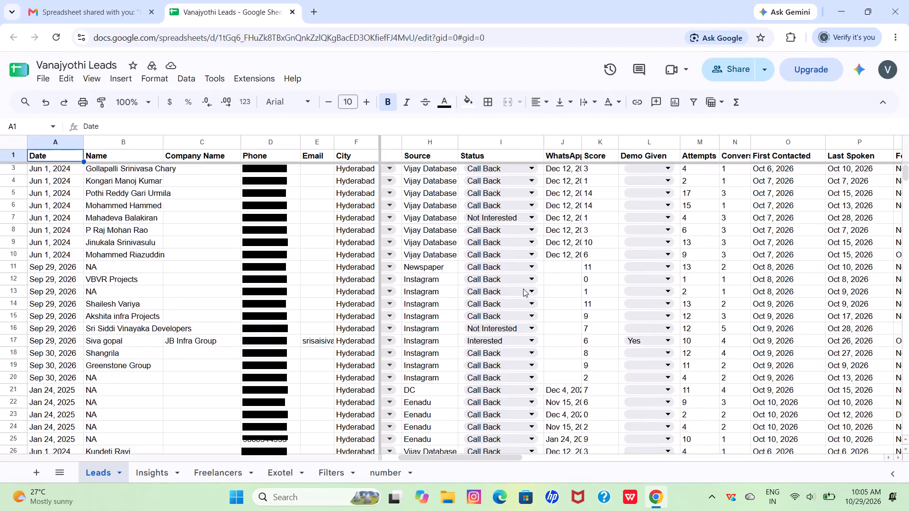
Look through the lead rows down to the last filled entry and back to the first, checking status, score and attempts.
{"action": "scroll", "coordinate": [523, 289], "scroll_direction": "down", "scroll_amount": 16}
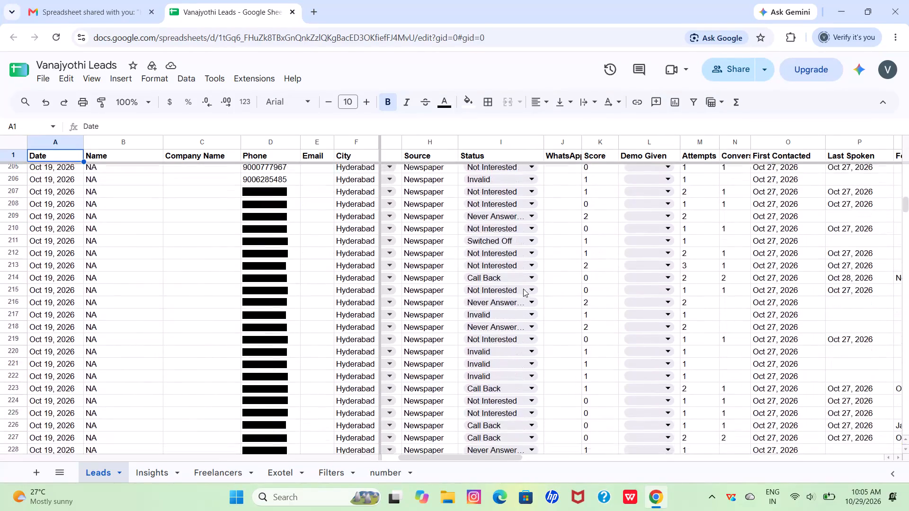
{"action": "scroll", "coordinate": [523, 289], "scroll_direction": "down", "scroll_amount": 14}
{"action": "scroll", "coordinate": [523, 289], "scroll_direction": "up", "scroll_amount": 4}
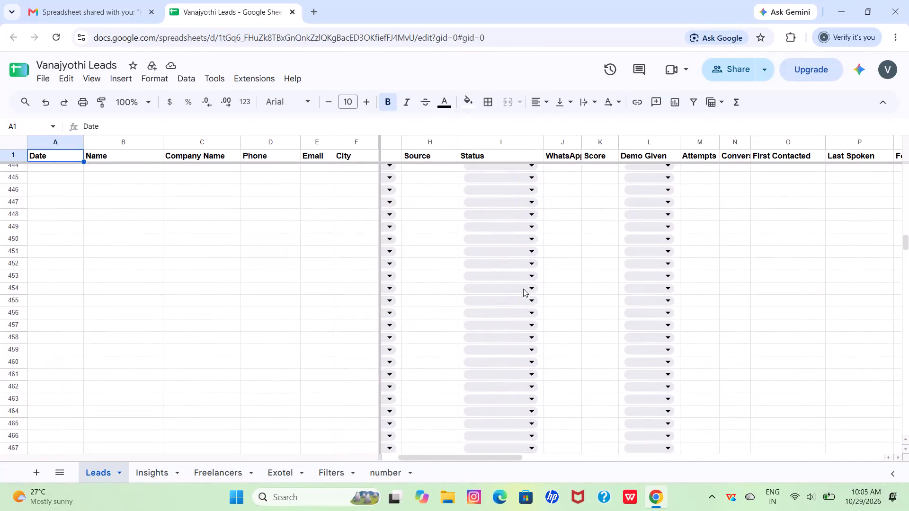
{"action": "scroll", "coordinate": [523, 289], "scroll_direction": "up", "scroll_amount": 7}
{"action": "scroll", "coordinate": [523, 289], "scroll_direction": "right", "scroll_amount": 1}
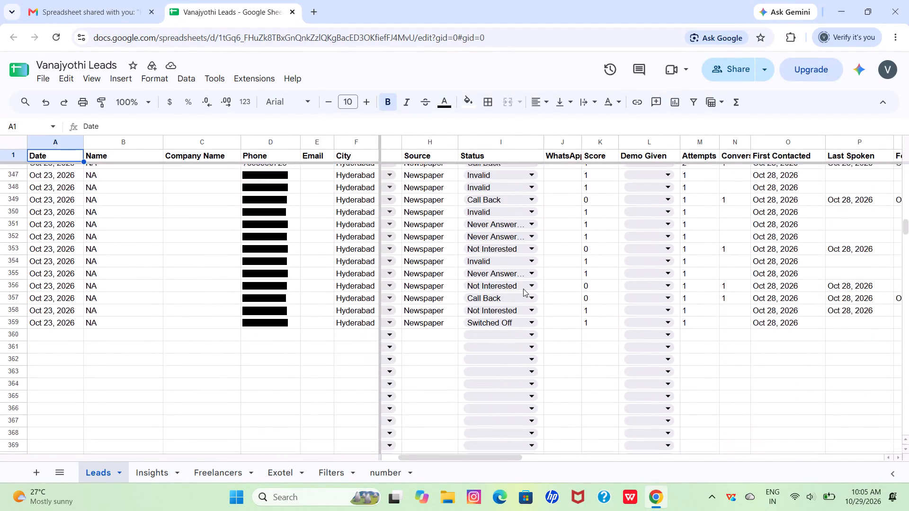
{"action": "scroll", "coordinate": [523, 289], "scroll_direction": "right", "scroll_amount": 3}
{"action": "scroll", "coordinate": [523, 289], "scroll_direction": "up", "scroll_amount": 7}
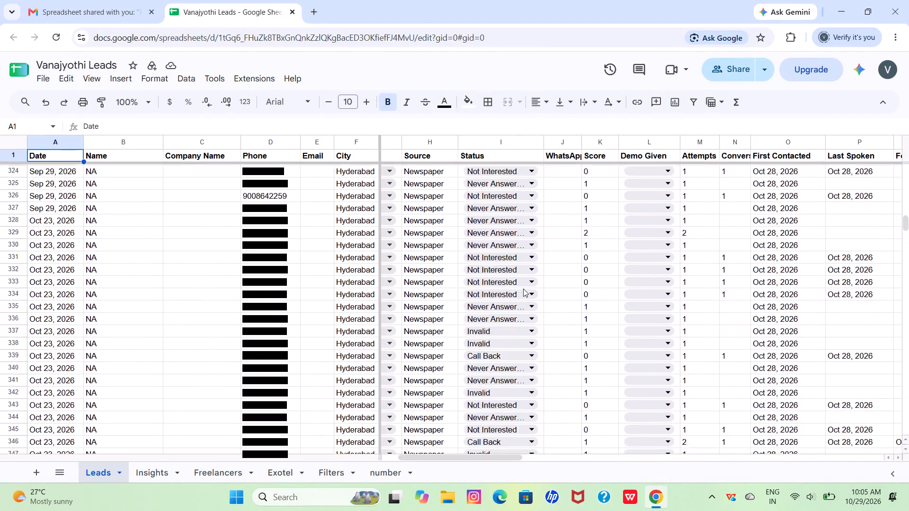
{"action": "scroll", "coordinate": [523, 289], "scroll_direction": "up", "scroll_amount": 19}
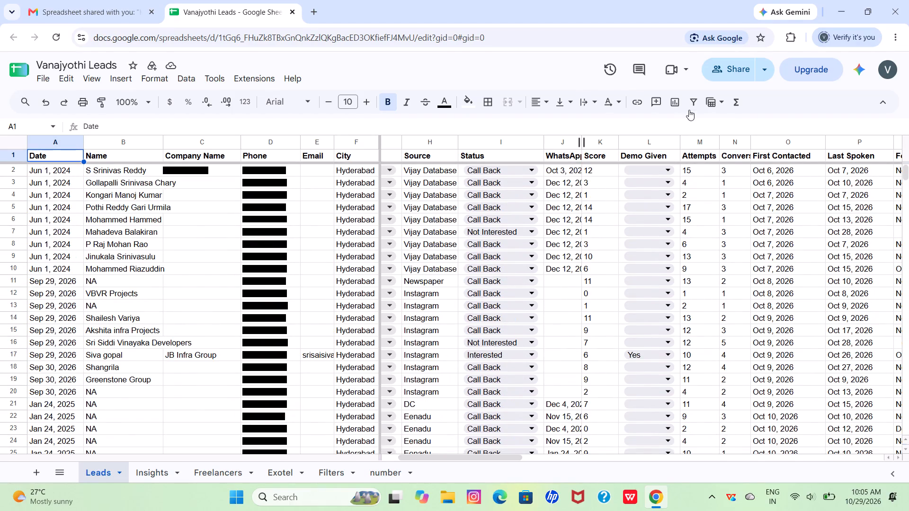
Create a filter on the leads table and show only rows whose Status is Call Back.
{"action": "left_click", "coordinate": [692, 109]}
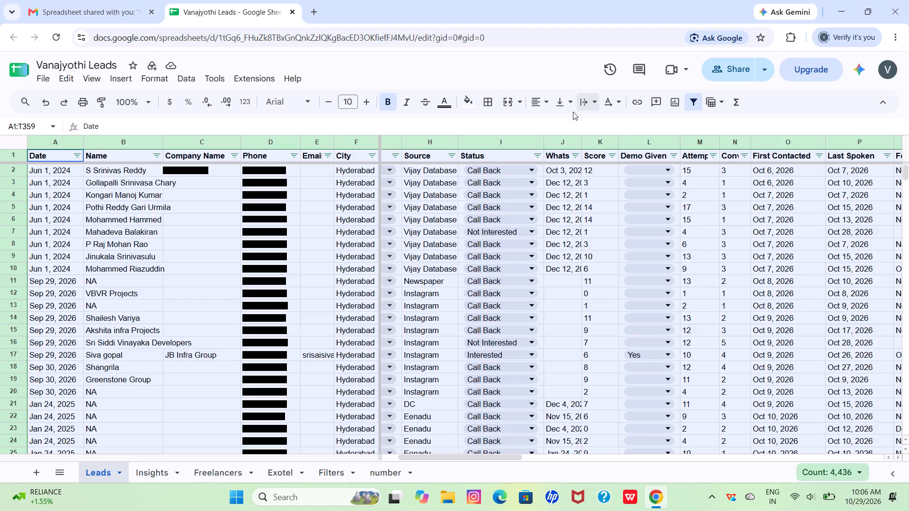
{"action": "left_click", "coordinate": [538, 159]}
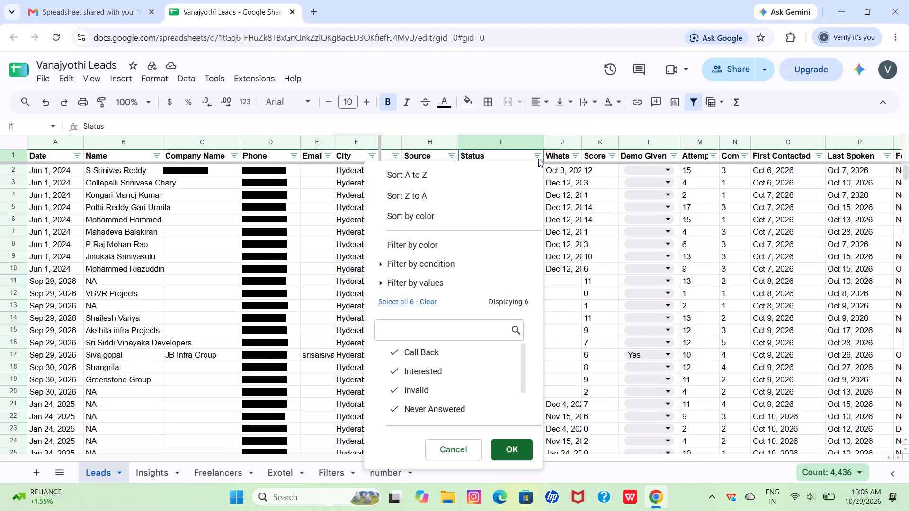
{"action": "left_click", "coordinate": [427, 298]}
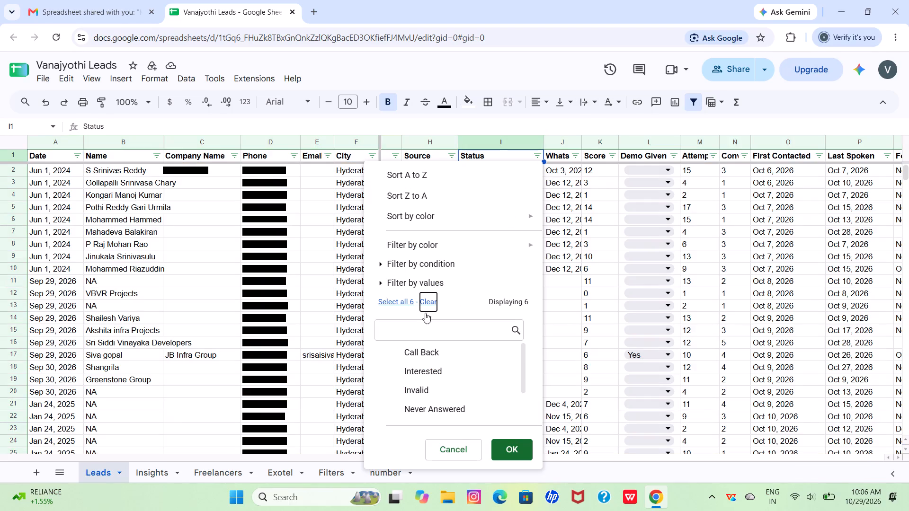
{"action": "left_click", "coordinate": [424, 354]}
{"action": "left_click", "coordinate": [515, 444]}
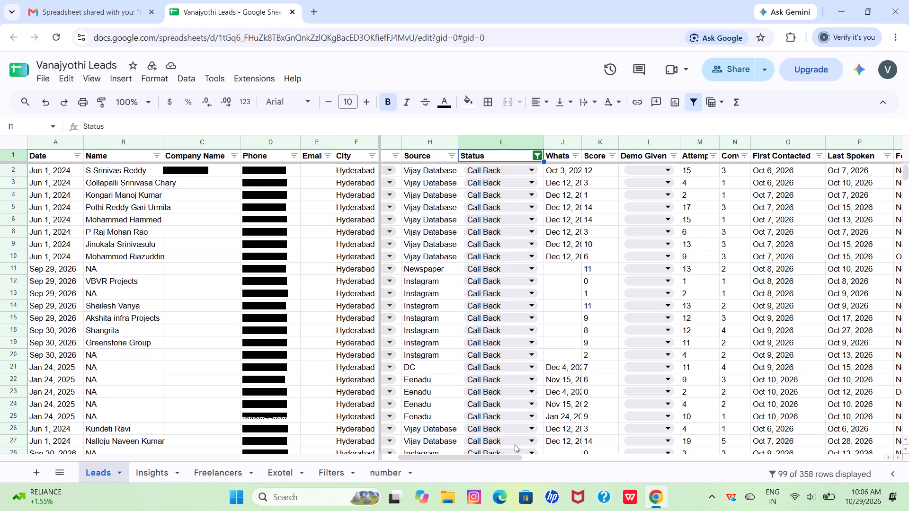
Filter the Status column to Interested only and review those leads' call dates, follow-up dates and notes.
{"action": "left_click", "coordinate": [535, 156]}
{"action": "left_click", "coordinate": [420, 299]}
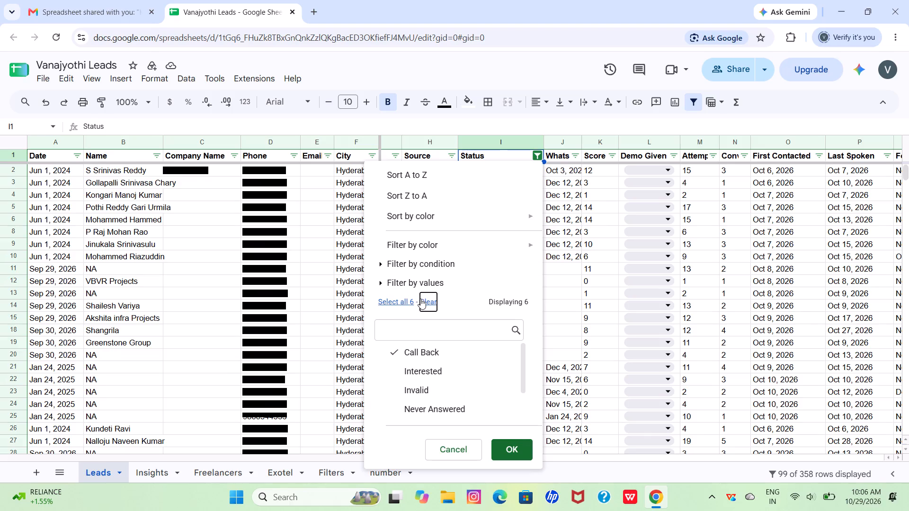
{"action": "left_click", "coordinate": [412, 370]}
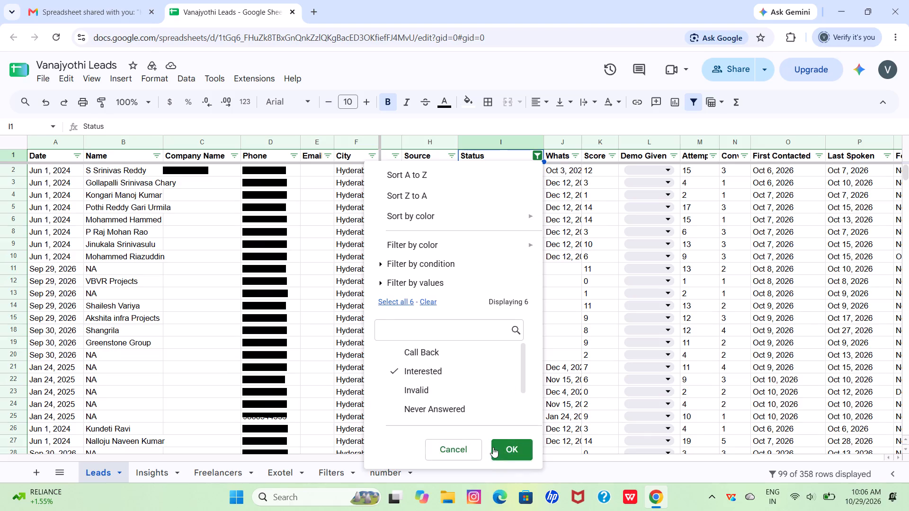
{"action": "left_click", "coordinate": [502, 453]}
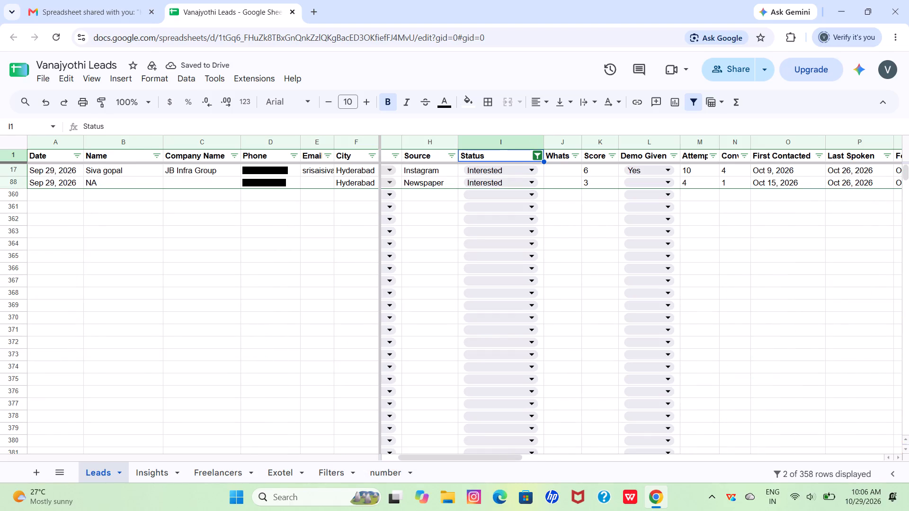
{"action": "scroll", "coordinate": [537, 161], "scroll_direction": "left", "scroll_amount": 4}
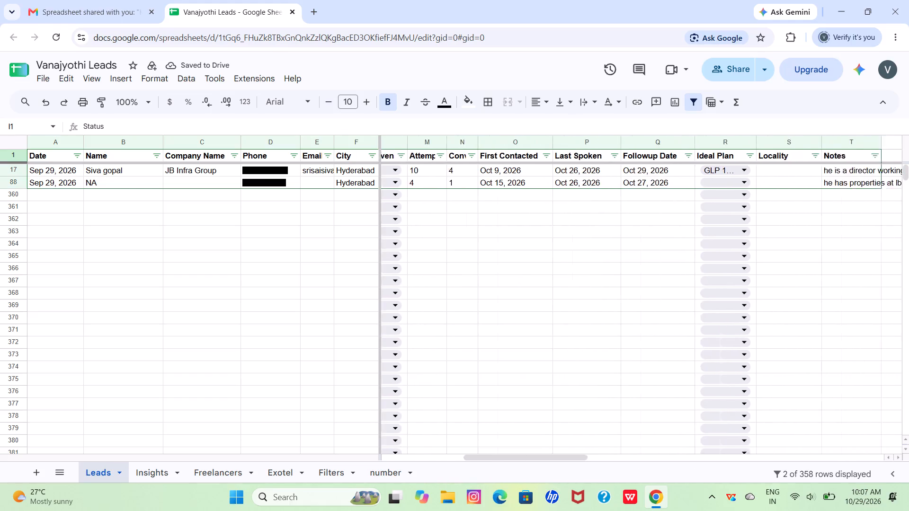
{"action": "scroll", "coordinate": [537, 161], "scroll_direction": "left", "scroll_amount": 3}
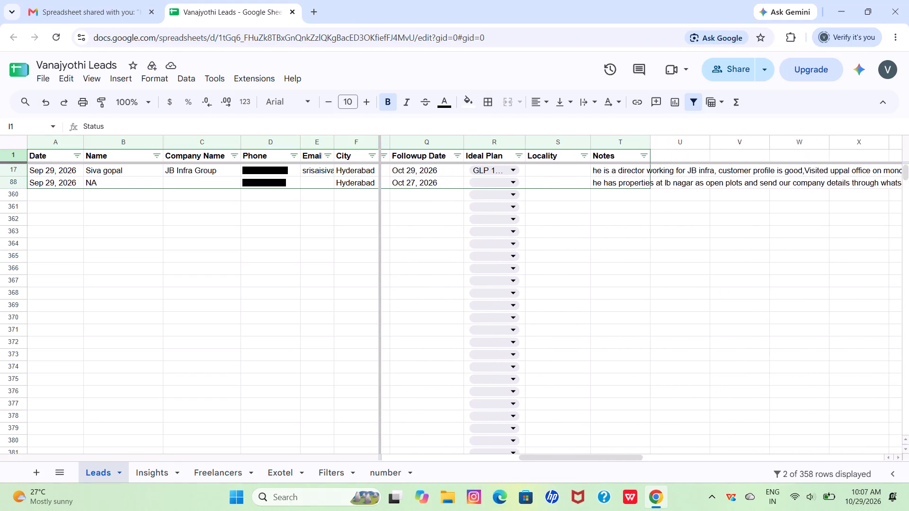
{"action": "scroll", "coordinate": [537, 161], "scroll_direction": "right", "scroll_amount": 5}
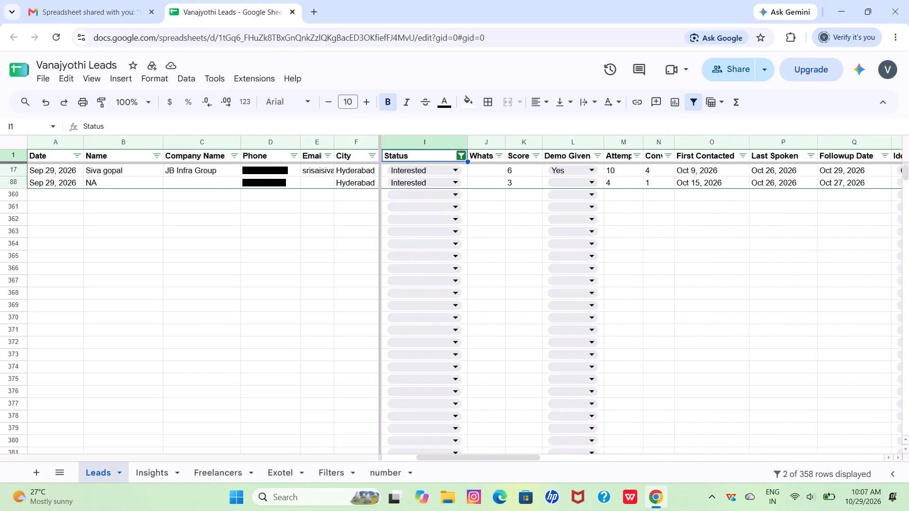
Change the Status column filter to show only Never Answered leads.
{"action": "left_click", "coordinate": [467, 159]}
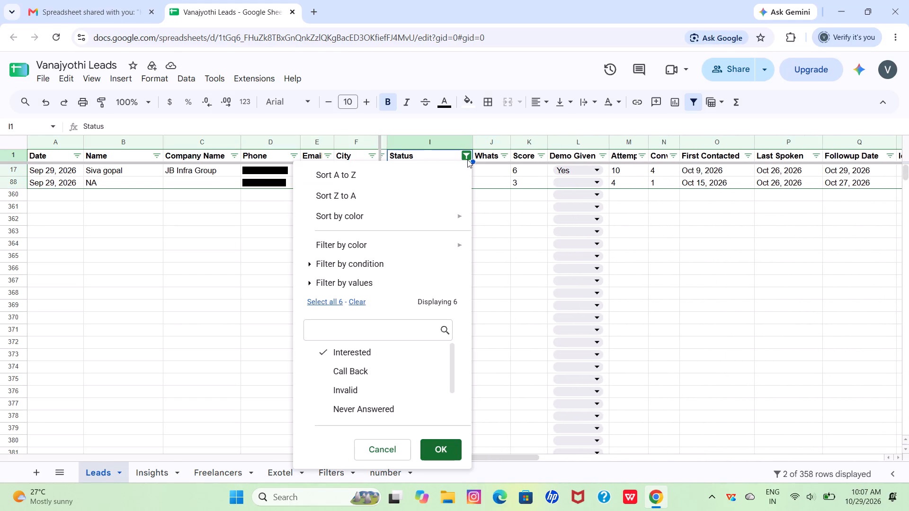
{"action": "left_click", "coordinate": [361, 298]}
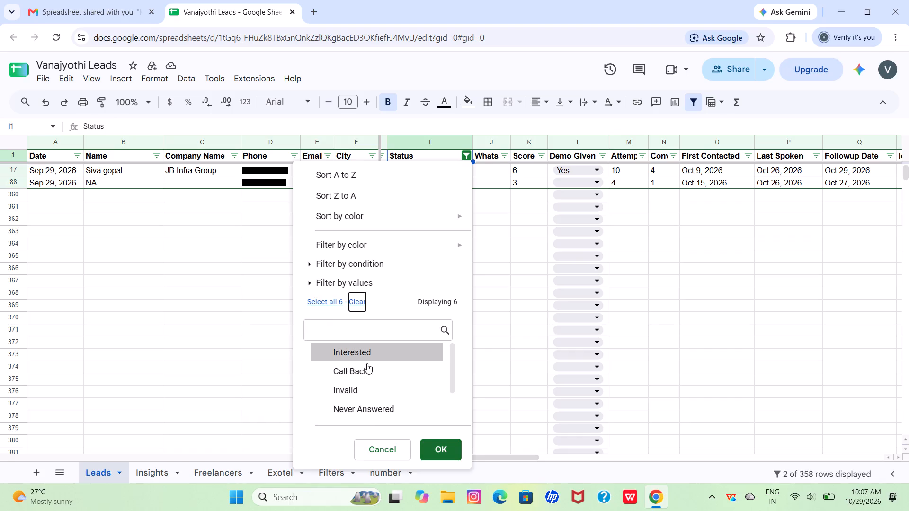
{"action": "left_click", "coordinate": [368, 409]}
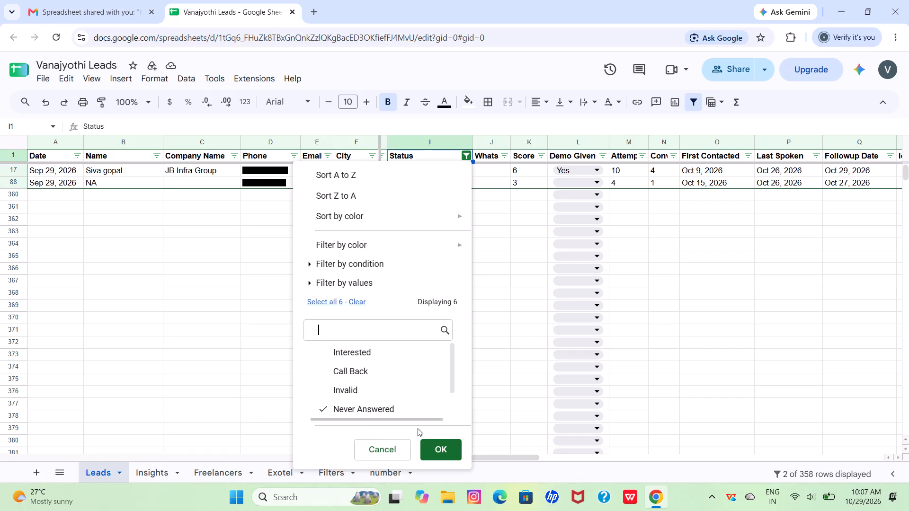
{"action": "left_click", "coordinate": [442, 450]}
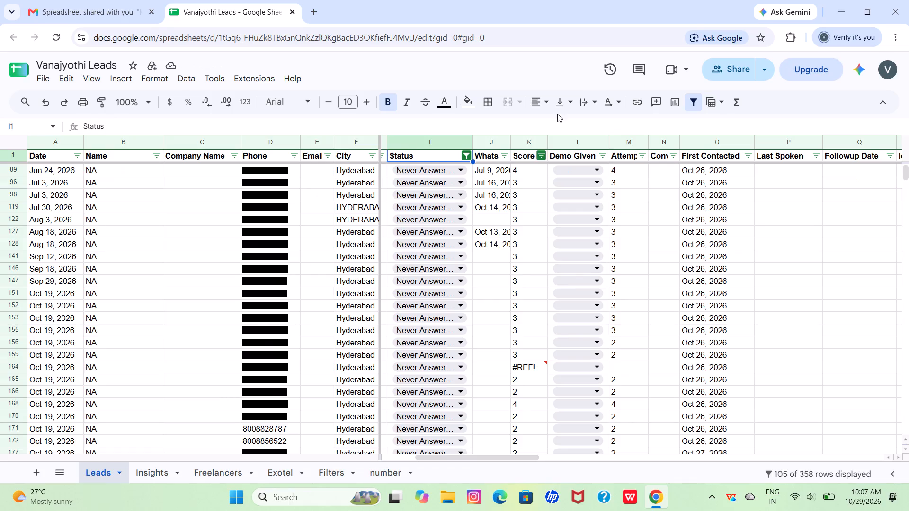
Clear all ticked values in the Status column filter and look through the available status options.
{"action": "left_click", "coordinate": [467, 159]}
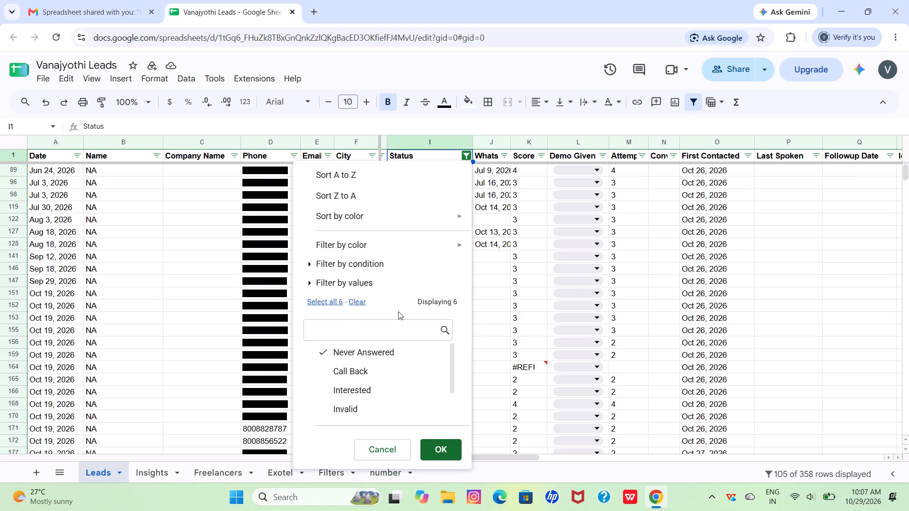
{"action": "left_click", "coordinate": [356, 303]}
{"action": "scroll", "coordinate": [358, 416], "scroll_direction": "down", "scroll_amount": 1}
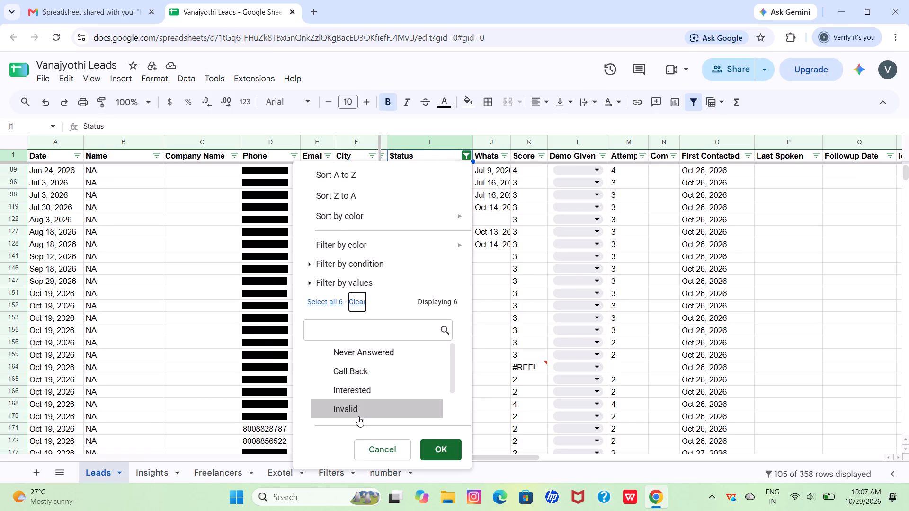
{"action": "scroll", "coordinate": [358, 416], "scroll_direction": "down", "scroll_amount": 1}
{"action": "scroll", "coordinate": [358, 416], "scroll_direction": "up", "scroll_amount": 1}
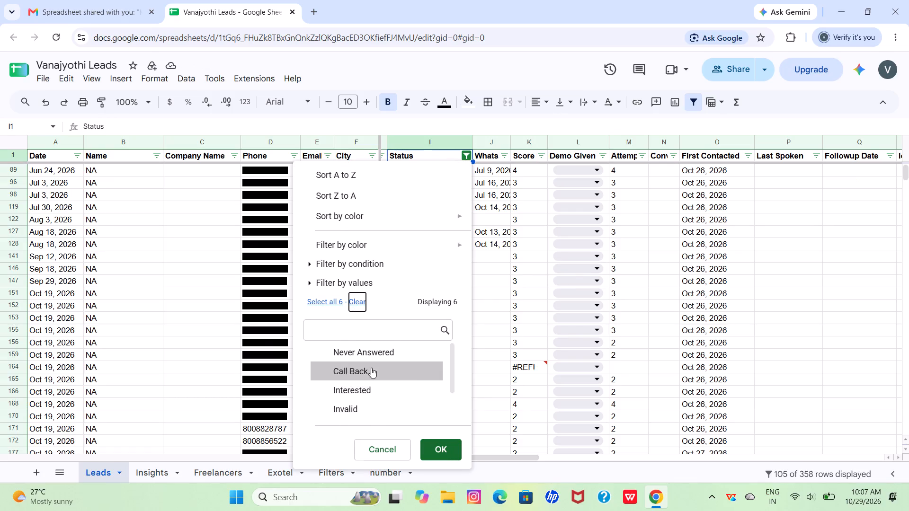
{"action": "scroll", "coordinate": [375, 410], "scroll_direction": "down", "scroll_amount": 2}
{"action": "scroll", "coordinate": [375, 410], "scroll_direction": "up", "scroll_amount": 2}
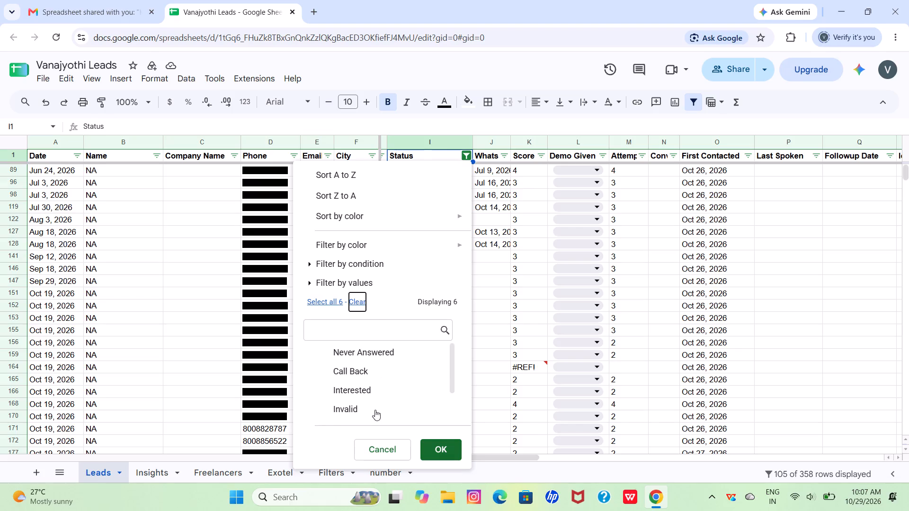
{"action": "scroll", "coordinate": [375, 410], "scroll_direction": "up", "scroll_amount": 1}
{"action": "scroll", "coordinate": [375, 410], "scroll_direction": "down", "scroll_amount": 2}
{"action": "scroll", "coordinate": [375, 410], "scroll_direction": "up", "scroll_amount": 4}
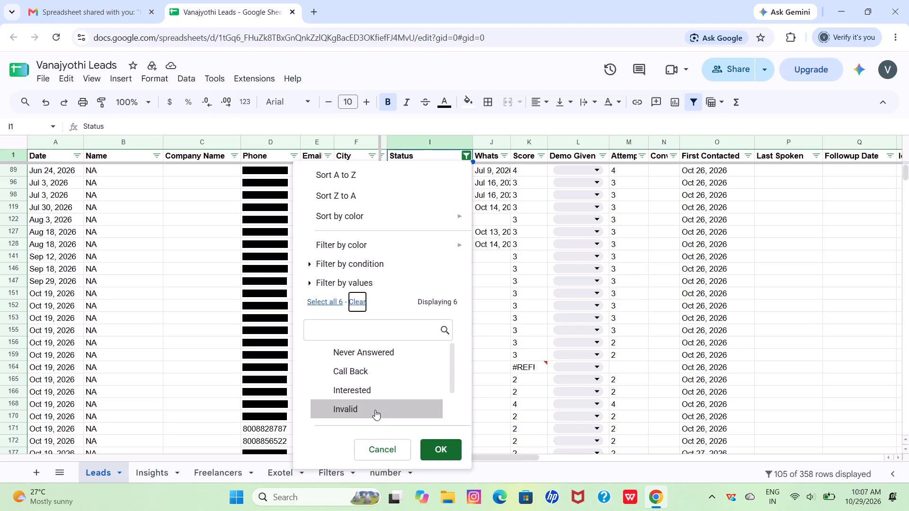
{"action": "scroll", "coordinate": [375, 410], "scroll_direction": "down", "scroll_amount": 5}
{"action": "scroll", "coordinate": [375, 410], "scroll_direction": "up", "scroll_amount": 7}
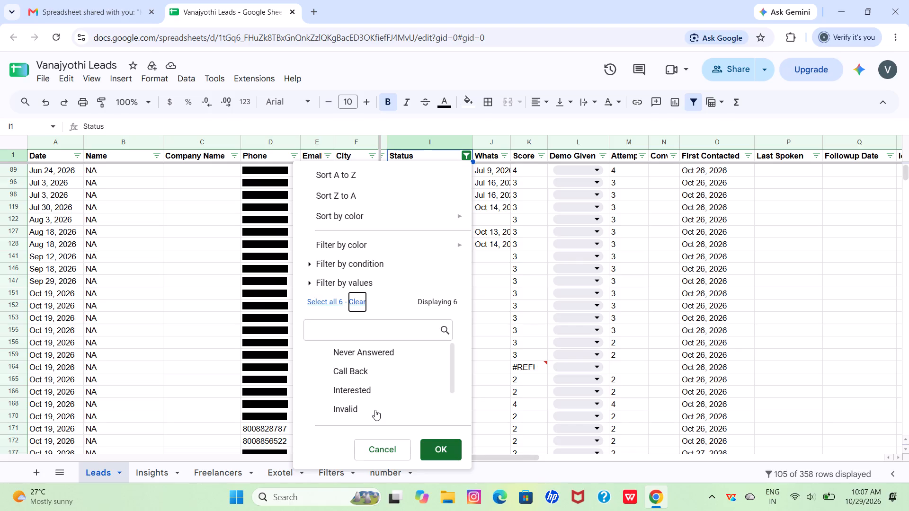
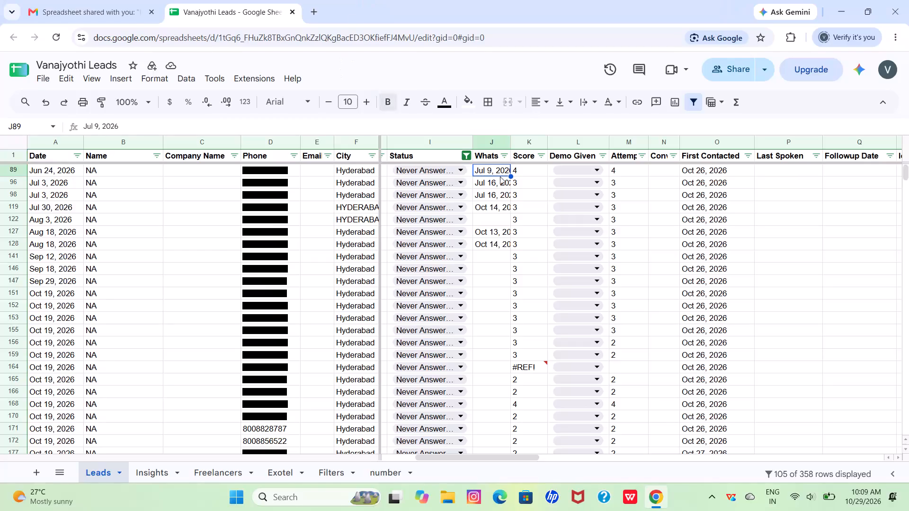
Reset the leads table's filter and show only rows whose Status is Call Back.
{"action": "left_click", "coordinate": [692, 104]}
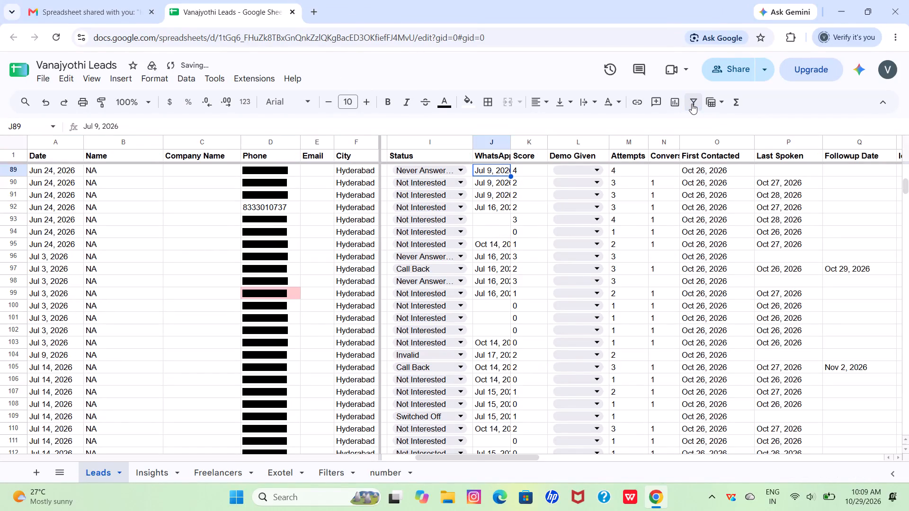
{"action": "left_click", "coordinate": [692, 104]}
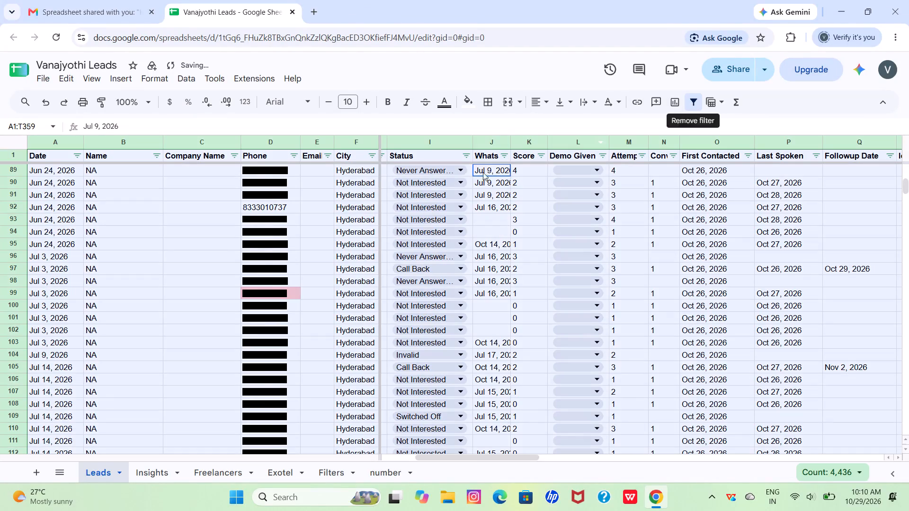
{"action": "left_click", "coordinate": [464, 157]}
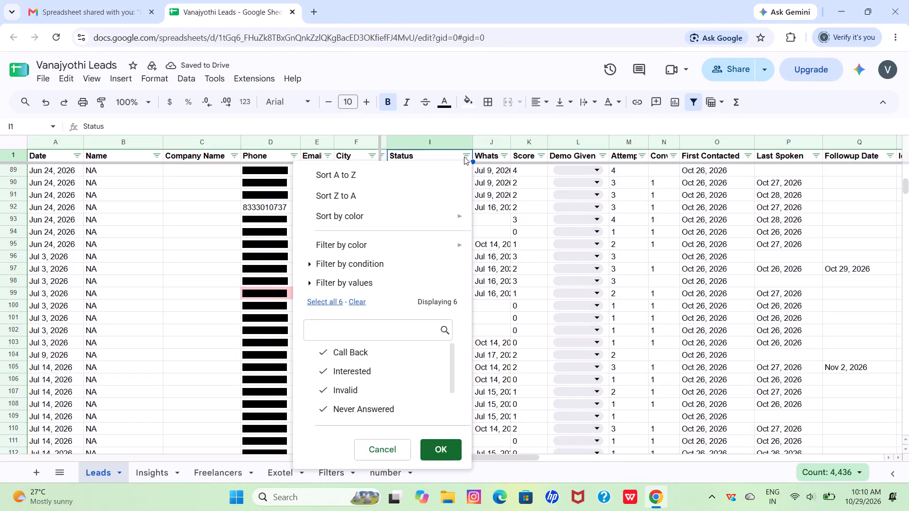
{"action": "left_click", "coordinate": [359, 299]}
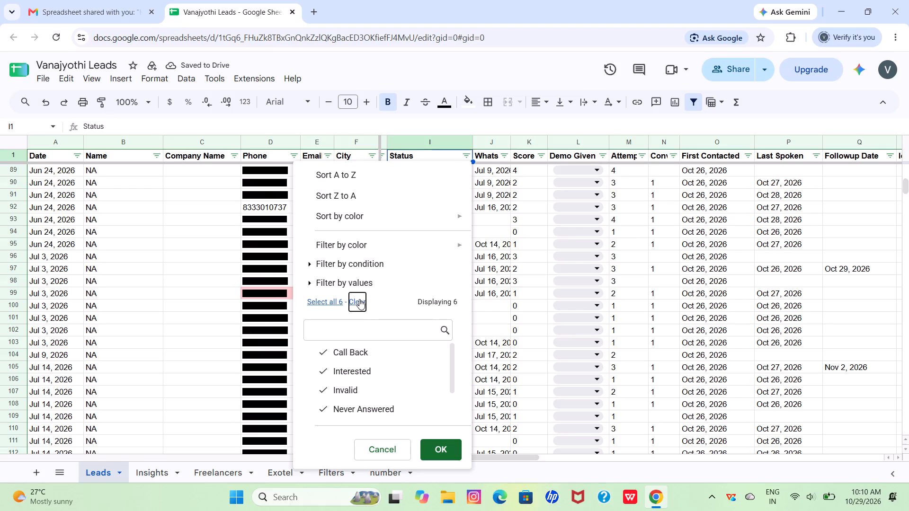
{"action": "left_click", "coordinate": [358, 355]}
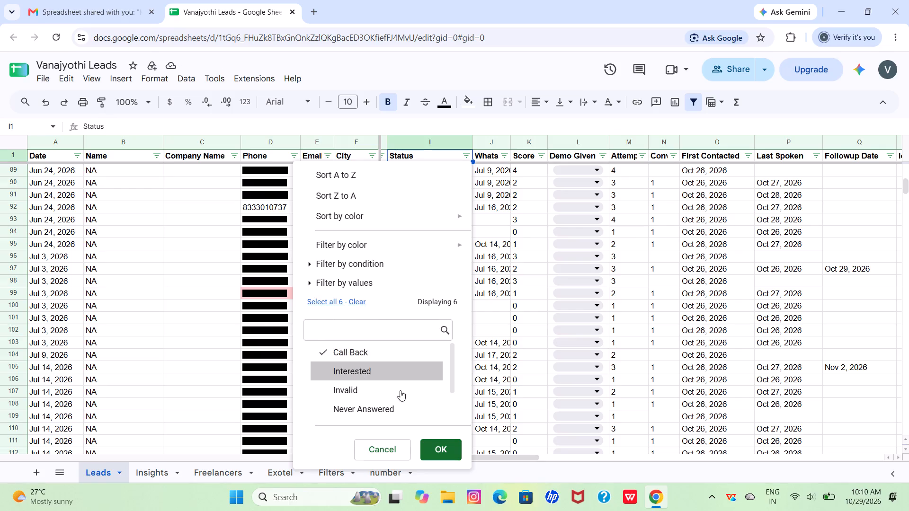
{"action": "left_click", "coordinate": [444, 446]}
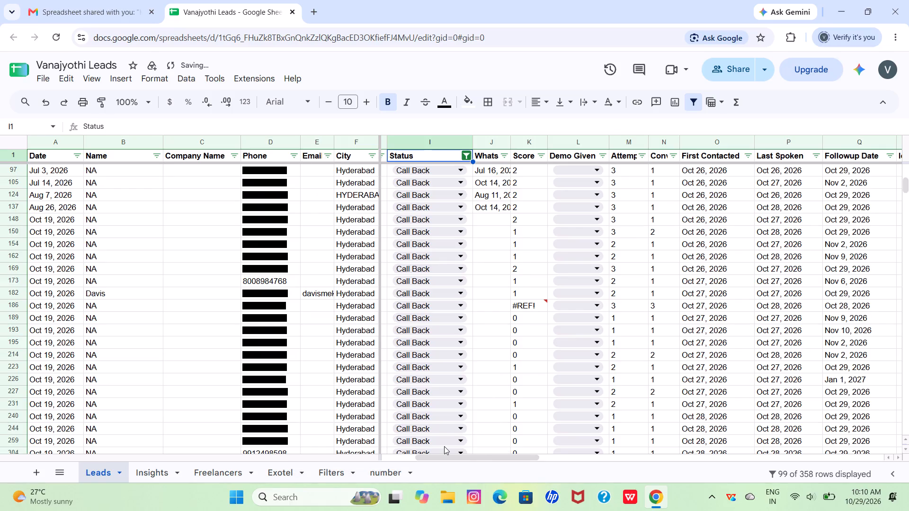
Examine the Call Back leads' contact dates, follow-up dates and notes across the table's columns.
{"action": "scroll", "coordinate": [444, 446], "scroll_direction": "down", "scroll_amount": 3}
{"action": "scroll", "coordinate": [444, 446], "scroll_direction": "up", "scroll_amount": 2}
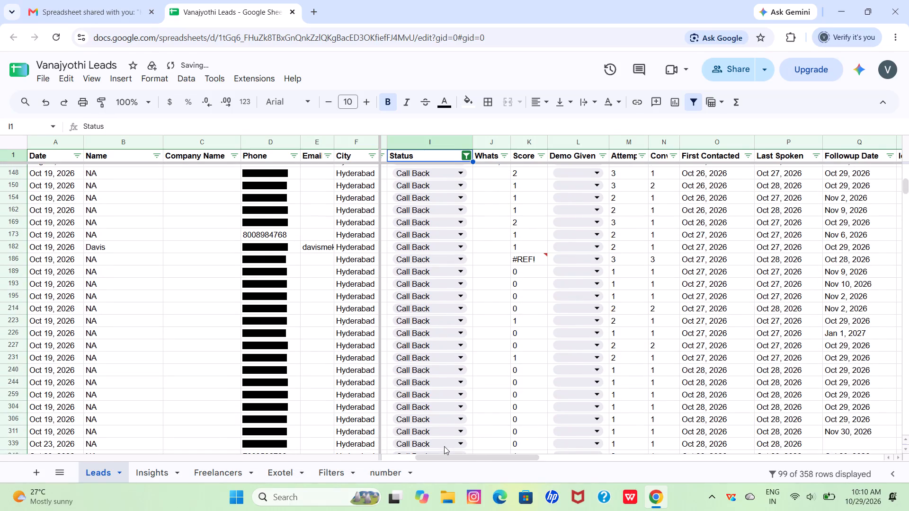
{"action": "scroll", "coordinate": [444, 446], "scroll_direction": "left", "scroll_amount": 1}
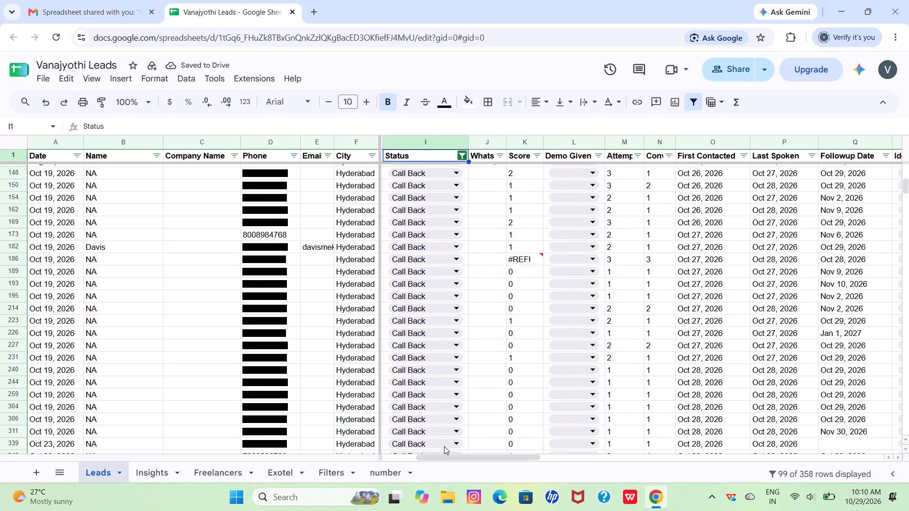
{"action": "scroll", "coordinate": [444, 446], "scroll_direction": "left", "scroll_amount": 3}
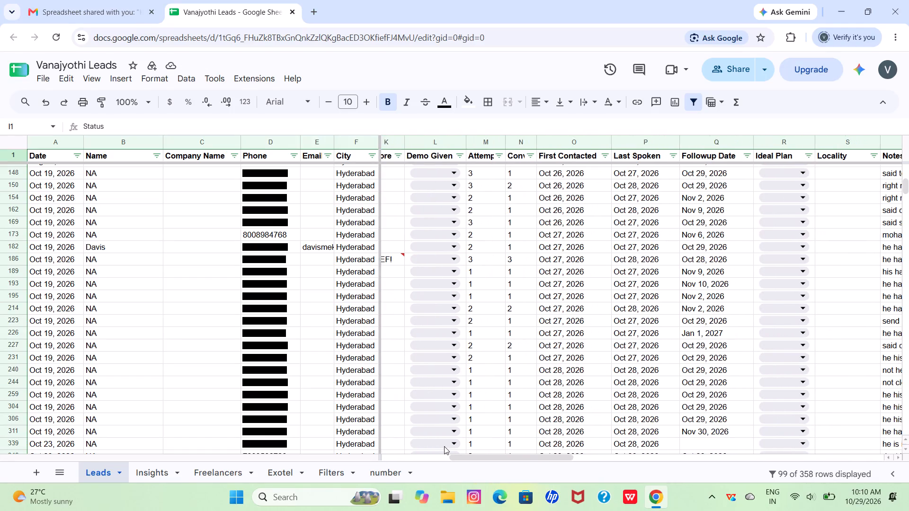
{"action": "scroll", "coordinate": [444, 446], "scroll_direction": "left", "scroll_amount": 2}
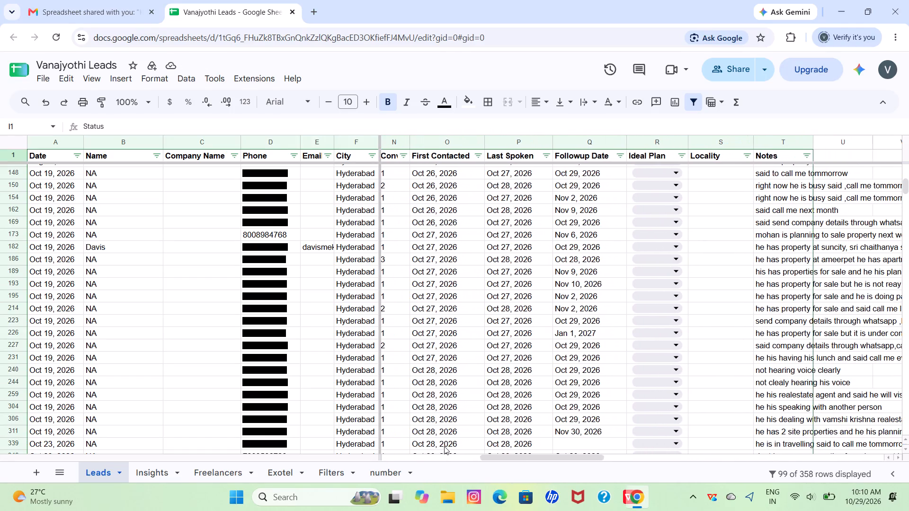
{"action": "scroll", "coordinate": [444, 446], "scroll_direction": "left", "scroll_amount": 3}
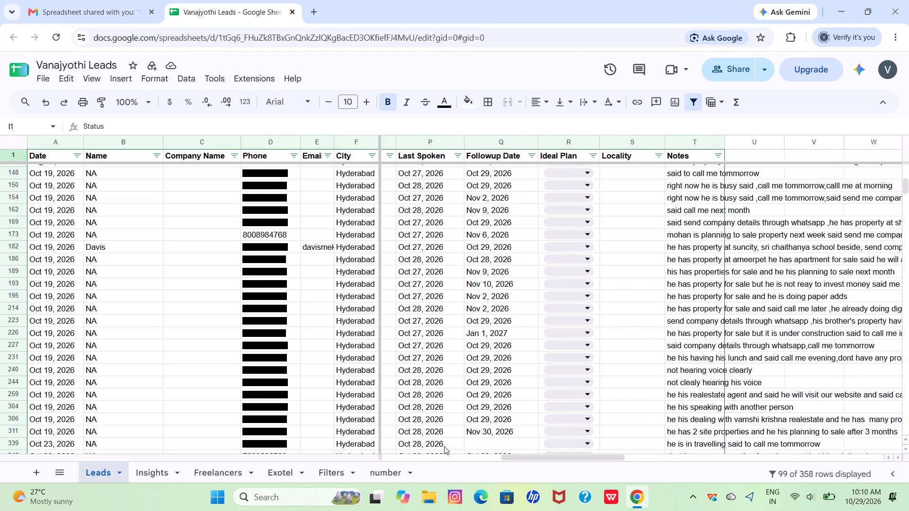
{"action": "scroll", "coordinate": [444, 446], "scroll_direction": "left", "scroll_amount": 3}
{"action": "scroll", "coordinate": [444, 446], "scroll_direction": "right", "scroll_amount": 6}
{"action": "scroll", "coordinate": [444, 446], "scroll_direction": "up", "scroll_amount": 7}
{"action": "scroll", "coordinate": [444, 446], "scroll_direction": "left", "scroll_amount": 13}
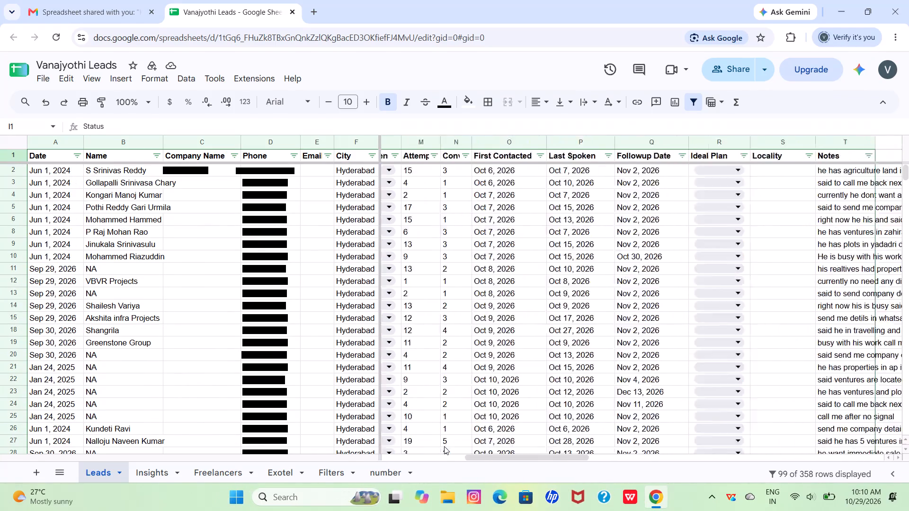
{"action": "scroll", "coordinate": [444, 446], "scroll_direction": "left", "scroll_amount": 1}
{"action": "scroll", "coordinate": [444, 446], "scroll_direction": "right", "scroll_amount": 6}
{"action": "scroll", "coordinate": [444, 446], "scroll_direction": "left", "scroll_amount": 1}
{"action": "scroll", "coordinate": [444, 446], "scroll_direction": "right", "scroll_amount": 1}
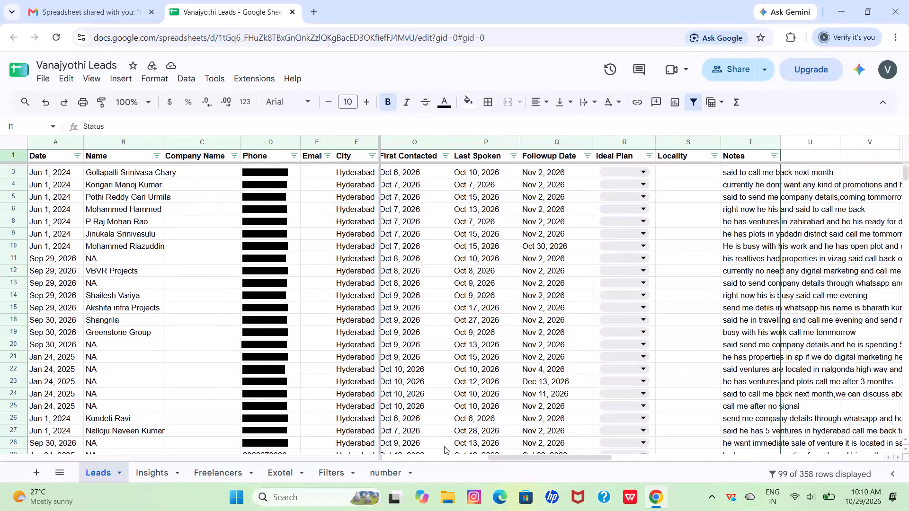
{"action": "scroll", "coordinate": [444, 446], "scroll_direction": "up", "scroll_amount": 2}
{"action": "scroll", "coordinate": [444, 446], "scroll_direction": "left", "scroll_amount": 2}
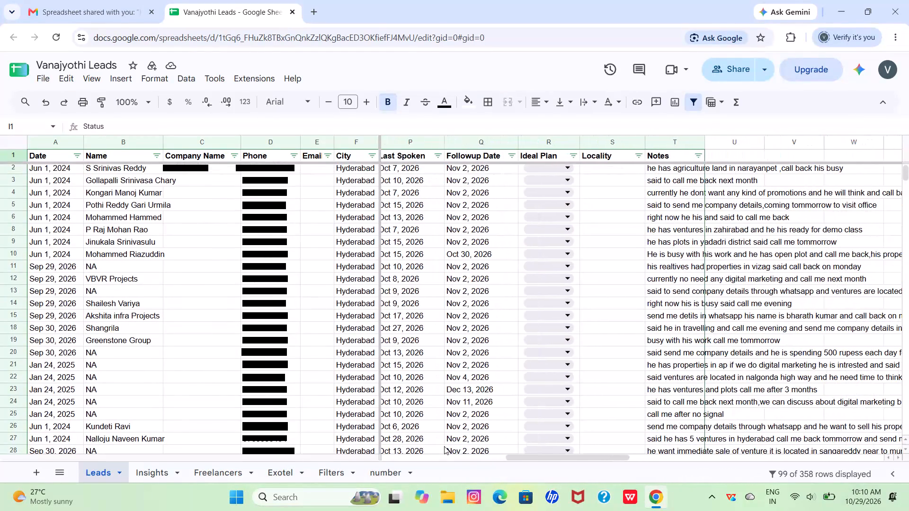
{"action": "scroll", "coordinate": [444, 446], "scroll_direction": "left", "scroll_amount": 2}
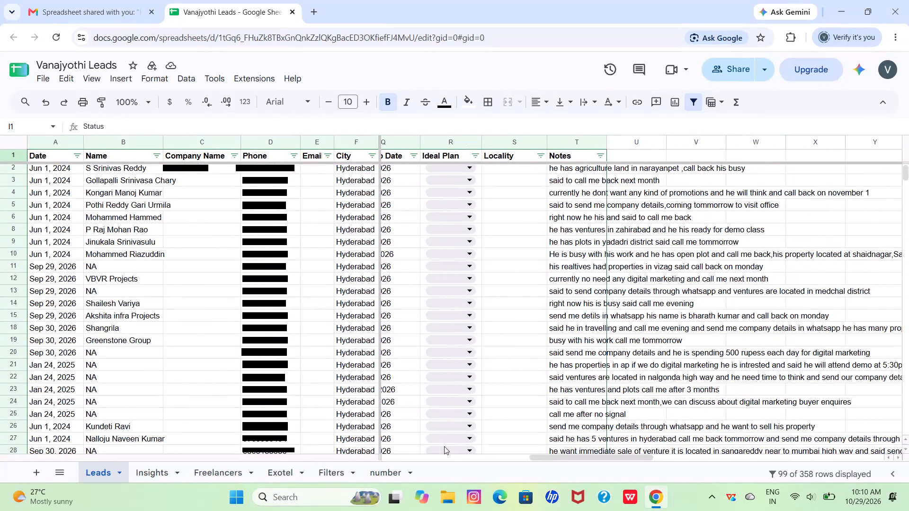
{"action": "scroll", "coordinate": [444, 446], "scroll_direction": "left", "scroll_amount": 2}
Check the Followup Date column of the Call Back leads from the first rows on for overdue dates.
{"action": "scroll", "coordinate": [444, 446], "scroll_direction": "down", "scroll_amount": 1}
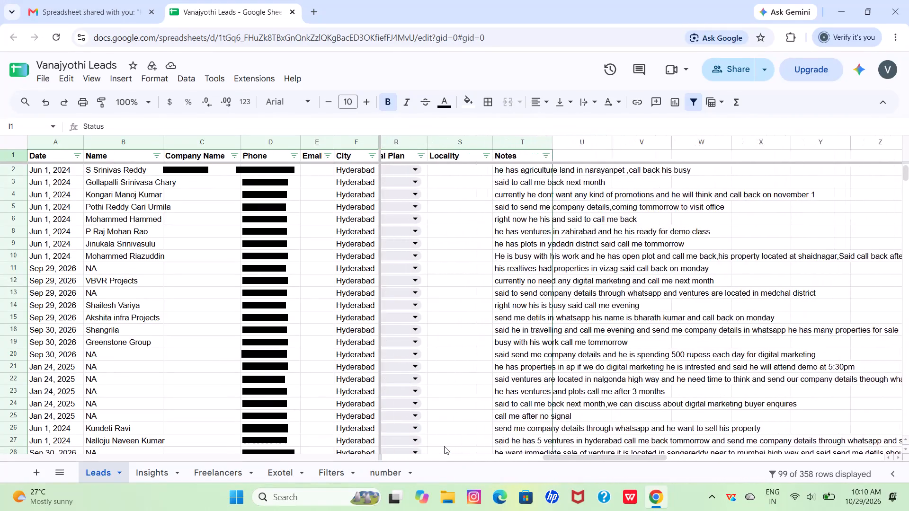
{"action": "scroll", "coordinate": [444, 446], "scroll_direction": "down", "scroll_amount": 1}
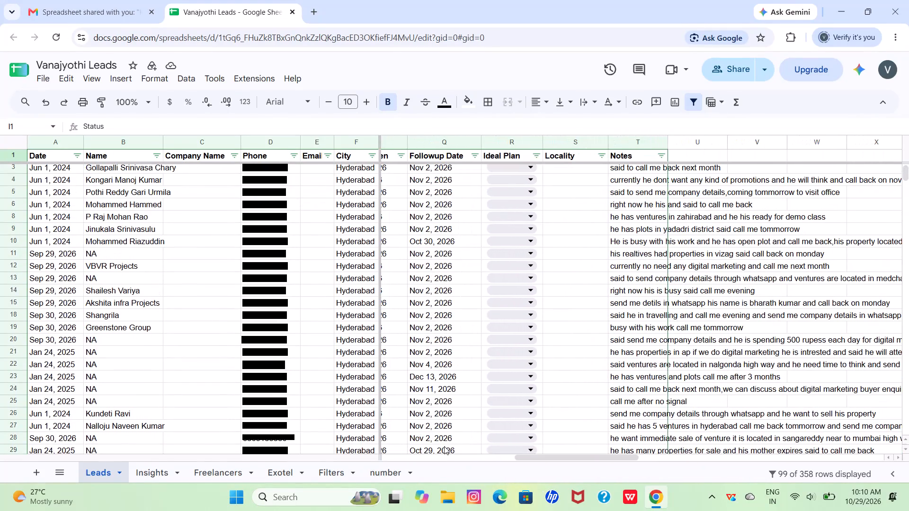
{"action": "scroll", "coordinate": [444, 446], "scroll_direction": "down", "scroll_amount": 1}
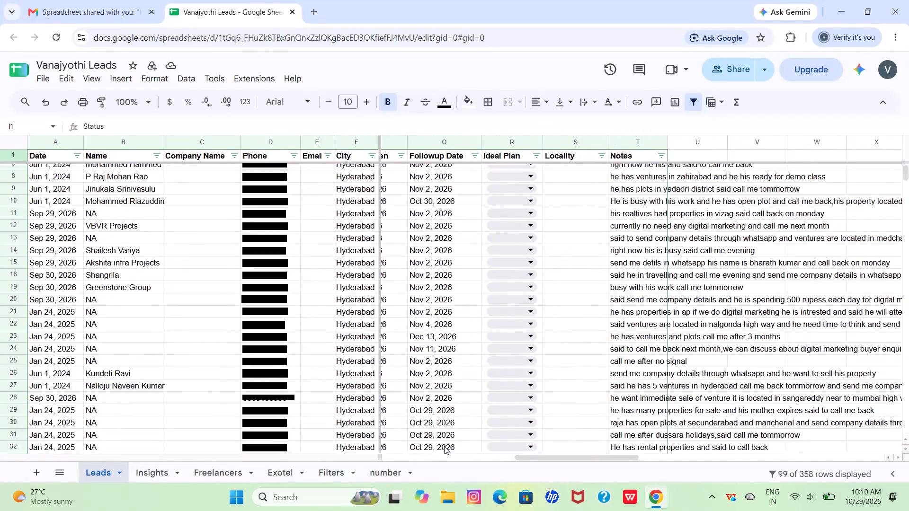
{"action": "scroll", "coordinate": [444, 446], "scroll_direction": "down", "scroll_amount": 2}
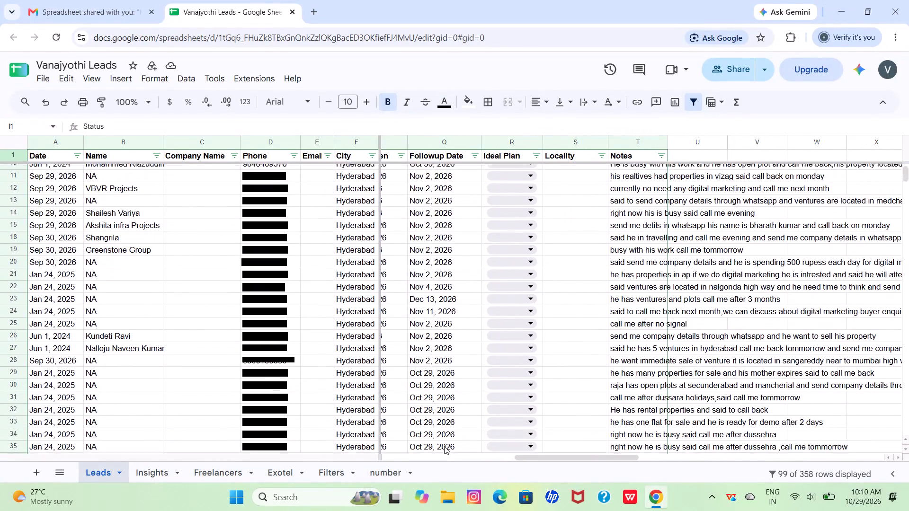
{"action": "scroll", "coordinate": [444, 446], "scroll_direction": "down", "scroll_amount": 2}
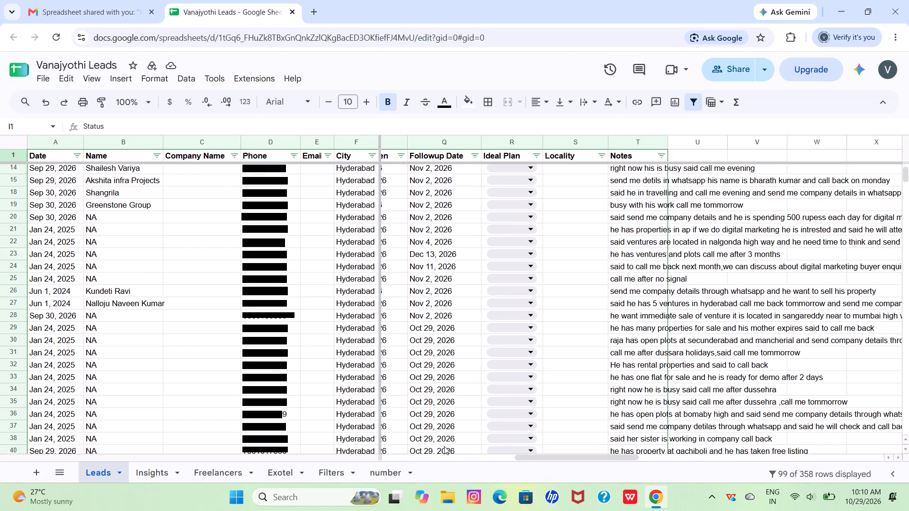
{"action": "scroll", "coordinate": [444, 446], "scroll_direction": "down", "scroll_amount": 1}
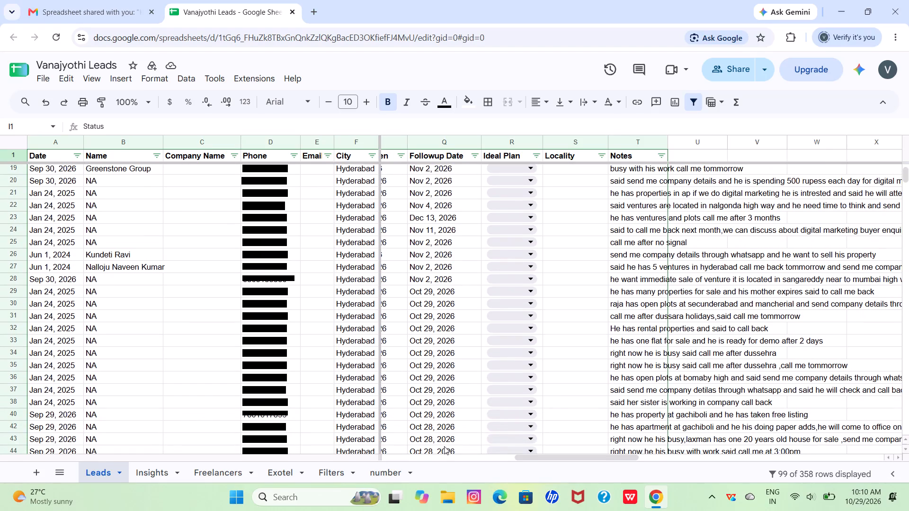
{"action": "scroll", "coordinate": [444, 446], "scroll_direction": "down", "scroll_amount": 2}
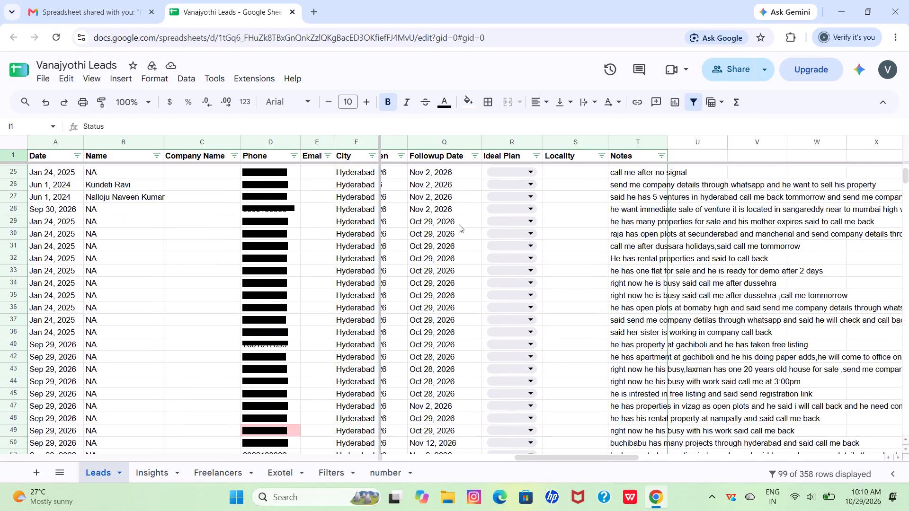
{"action": "scroll", "coordinate": [459, 224], "scroll_direction": "down", "scroll_amount": 1}
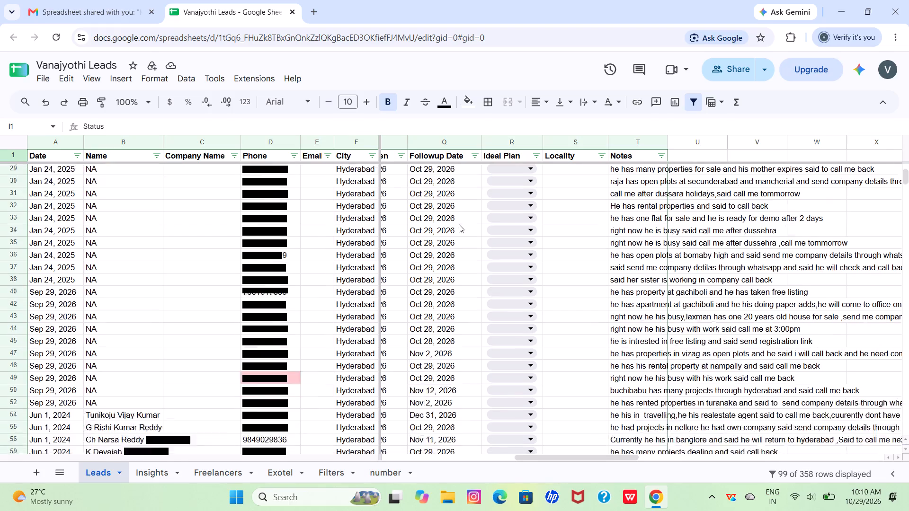
{"action": "scroll", "coordinate": [459, 224], "scroll_direction": "down", "scroll_amount": 2}
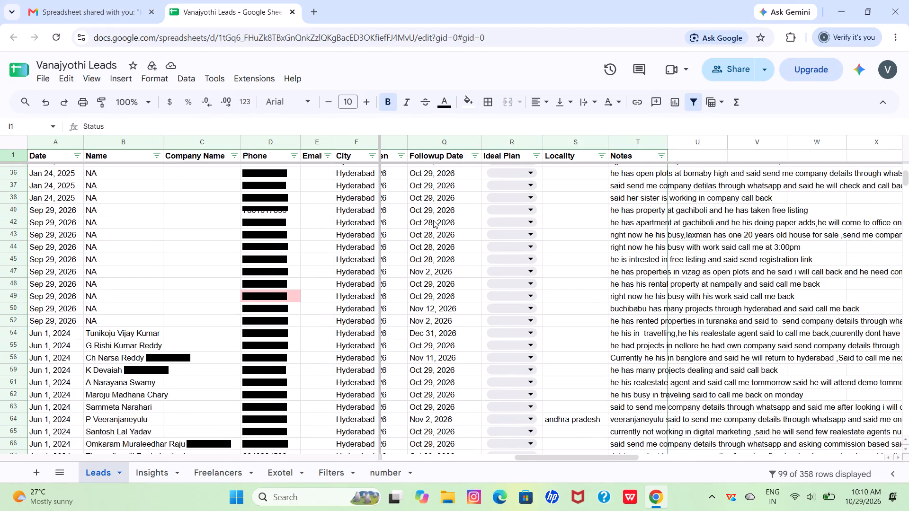
Set the Followup Date of the Call Back leads in rows 42, 43, 44 and 45 to Oct 29, 2026.
{"action": "double_click", "coordinate": [433, 220]}
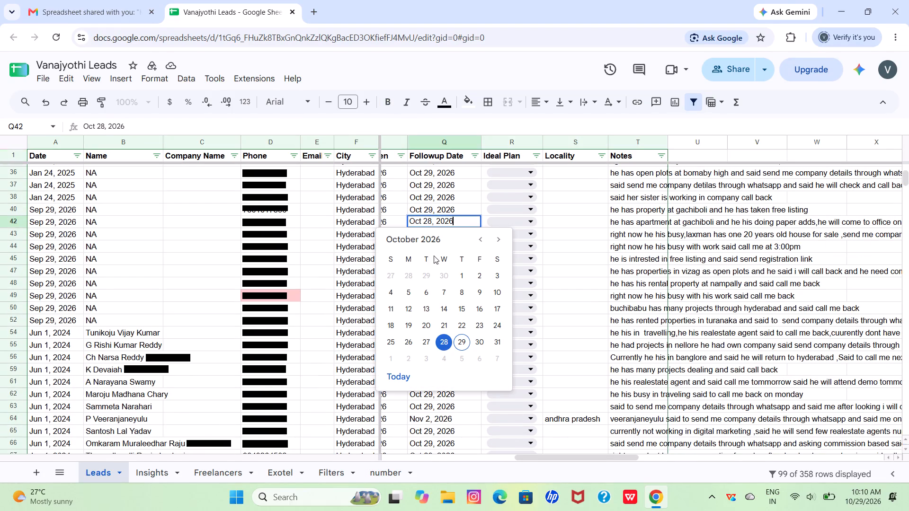
{"action": "left_click", "coordinate": [461, 337]}
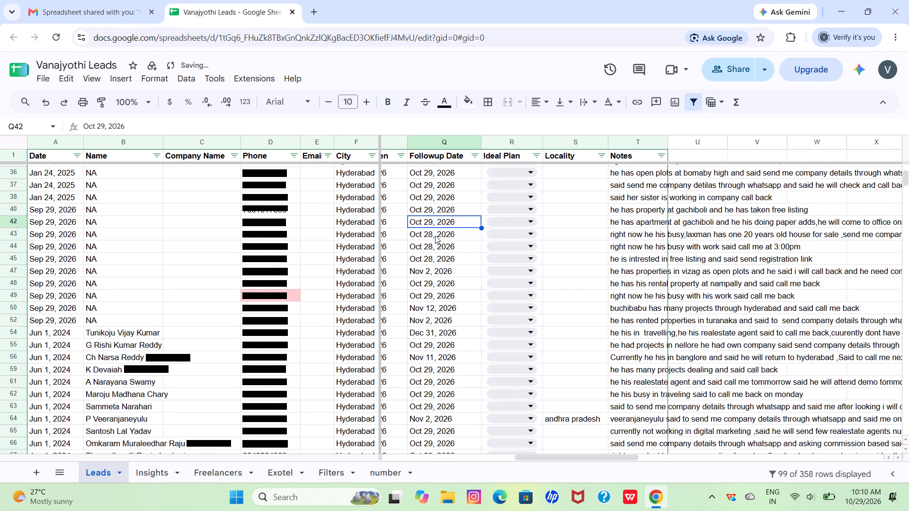
{"action": "double_click", "coordinate": [435, 234]}
{"action": "left_click", "coordinate": [462, 349]}
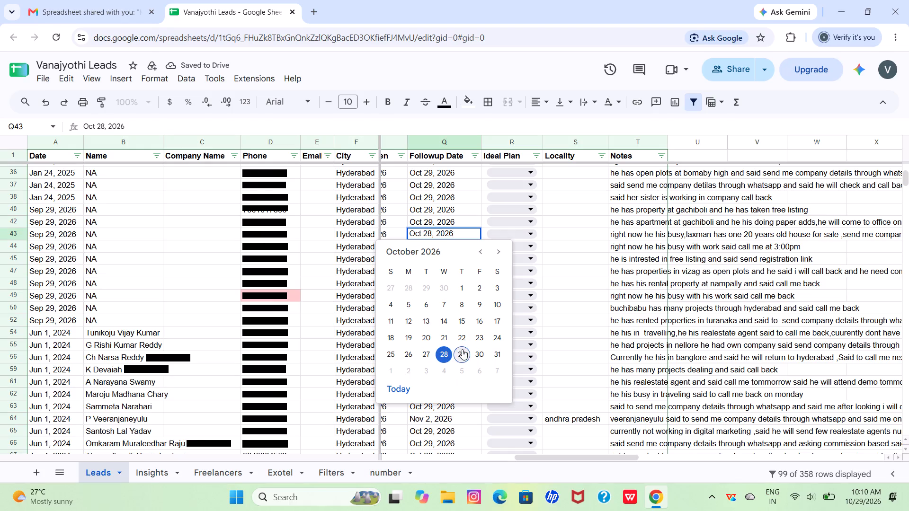
{"action": "double_click", "coordinate": [432, 244]}
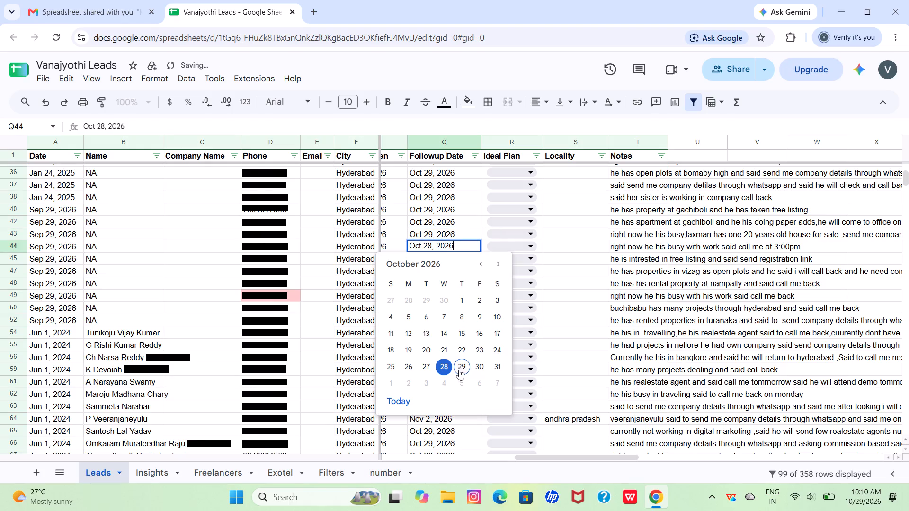
{"action": "left_click", "coordinate": [463, 369]}
{"action": "double_click", "coordinate": [433, 255]}
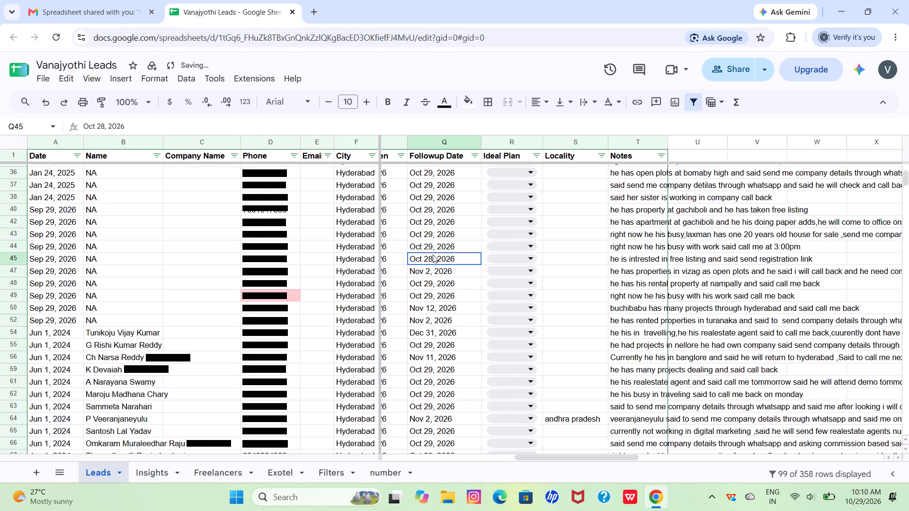
{"action": "left_click", "coordinate": [458, 380]}
Check the Followup Date column of the remaining Call Back leads down to the last row for overdue or missing dates.
{"action": "scroll", "coordinate": [458, 380], "scroll_direction": "down", "scroll_amount": 3}
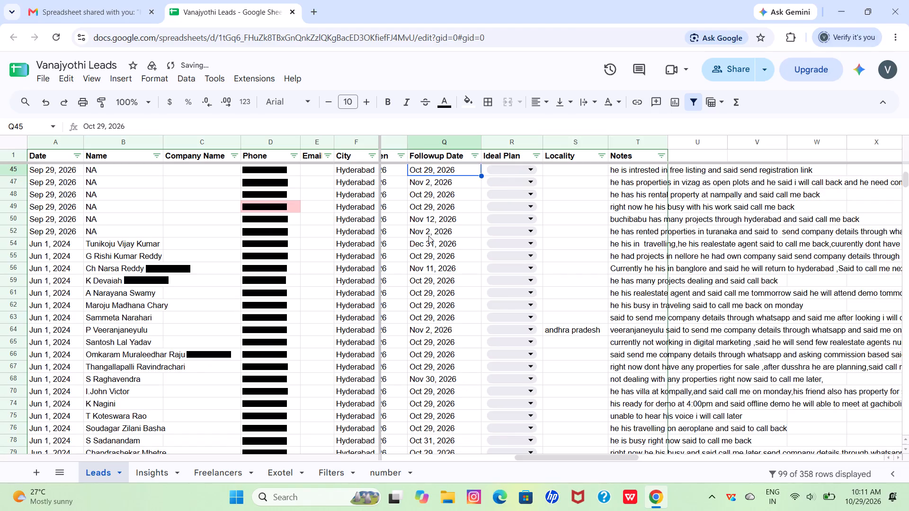
{"action": "scroll", "coordinate": [435, 318], "scroll_direction": "down", "scroll_amount": 1}
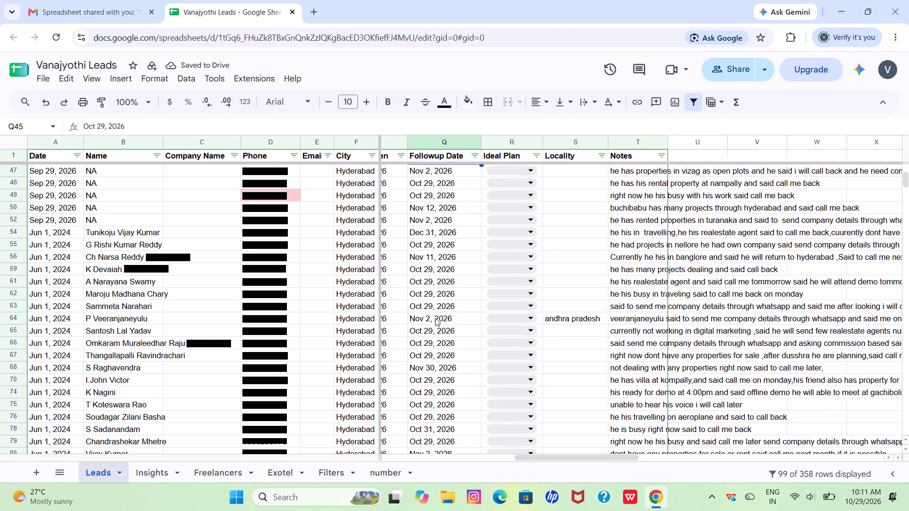
{"action": "scroll", "coordinate": [435, 318], "scroll_direction": "down", "scroll_amount": 3}
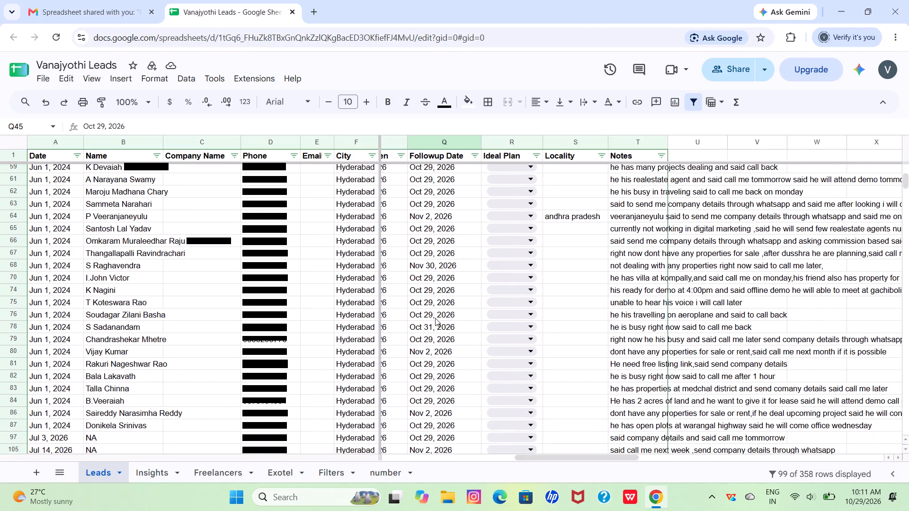
{"action": "scroll", "coordinate": [435, 318], "scroll_direction": "down", "scroll_amount": 2}
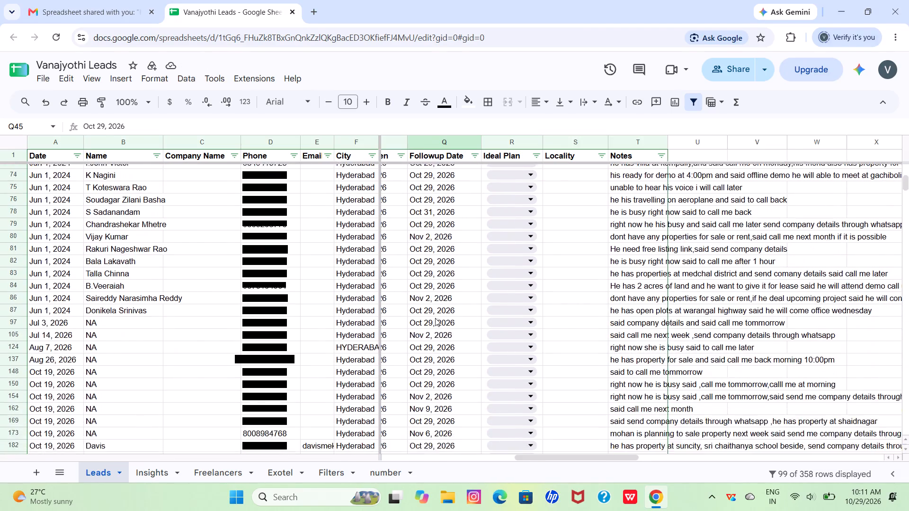
{"action": "scroll", "coordinate": [435, 318], "scroll_direction": "down", "scroll_amount": 3}
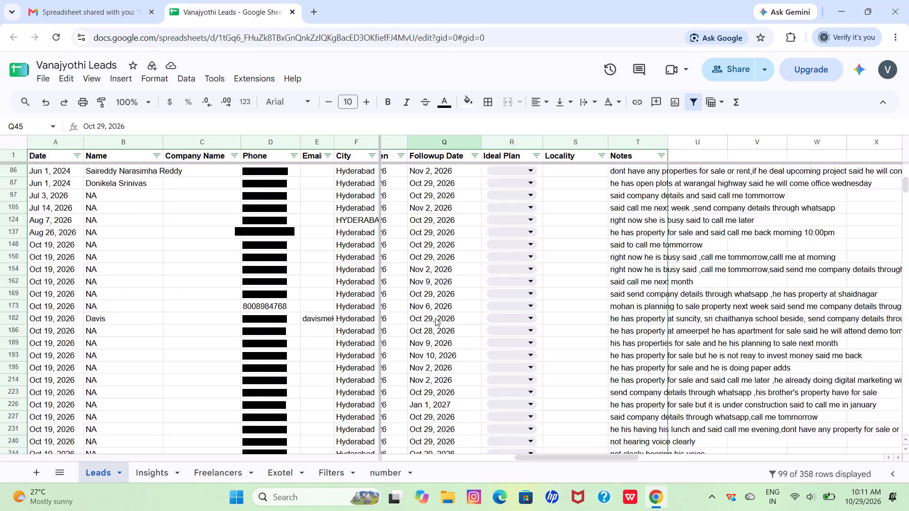
{"action": "scroll", "coordinate": [435, 318], "scroll_direction": "down", "scroll_amount": 3}
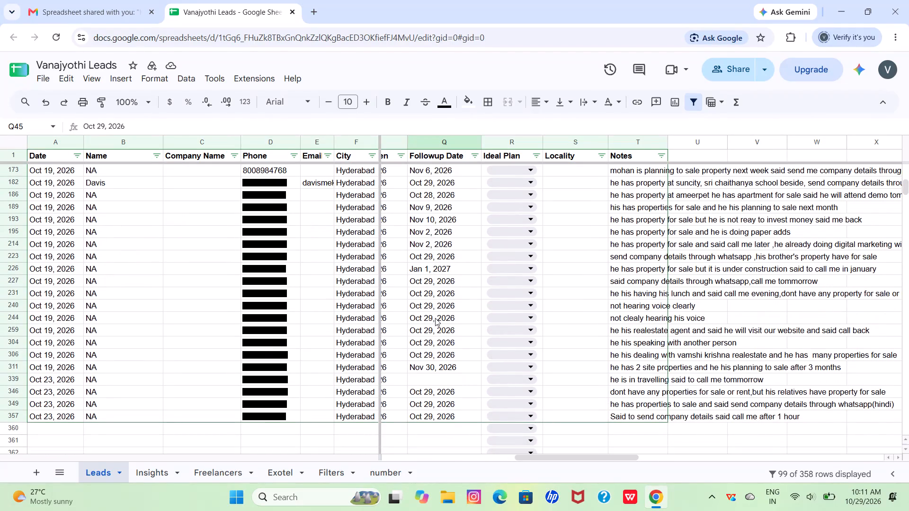
Copy the Oct 29, 2026 Followup Date from row 306 into the empty Followup Date of the lead in row 339.
{"action": "scroll", "coordinate": [446, 379], "scroll_direction": "right", "scroll_amount": 1}
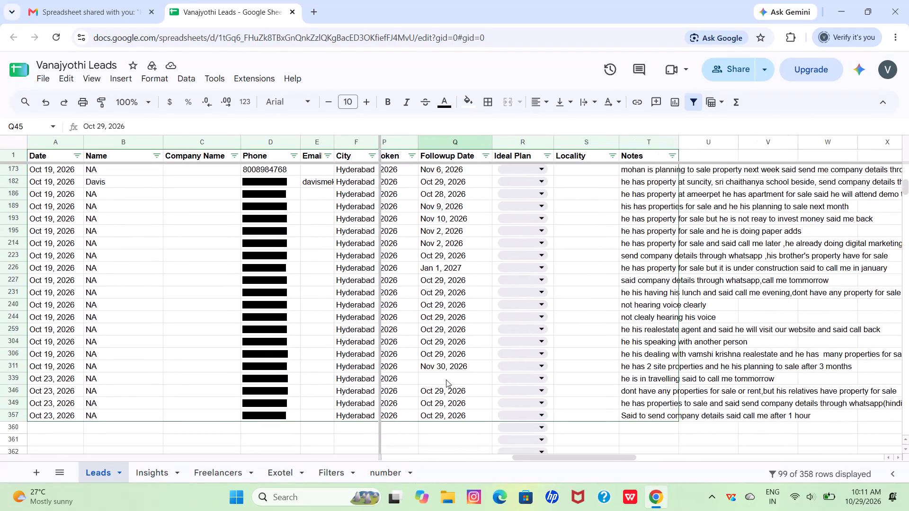
{"action": "scroll", "coordinate": [446, 379], "scroll_direction": "right", "scroll_amount": 1}
{"action": "left_click", "coordinate": [467, 357]}
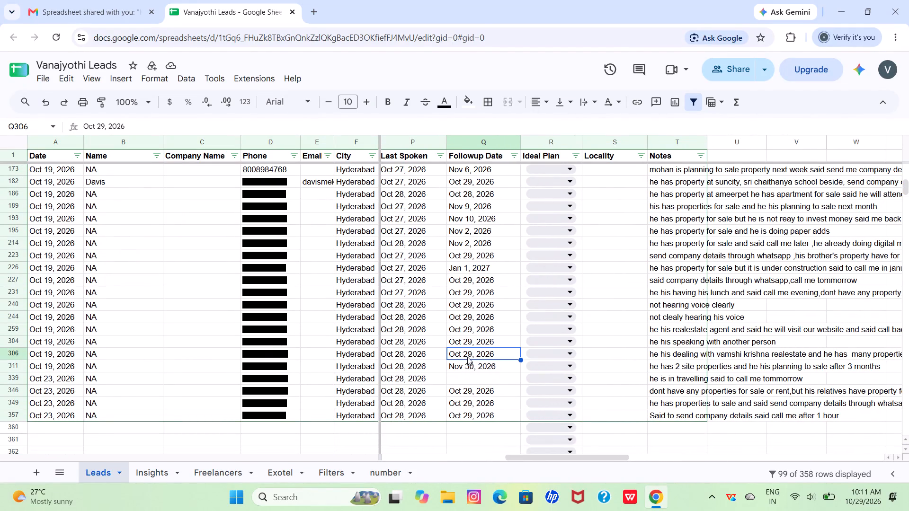
{"action": "key", "text": "ctrl+c"}
{"action": "left_click", "coordinate": [473, 382]}
{"action": "key", "text": "ctrl+v"}
{"action": "left_click", "coordinate": [497, 341]}
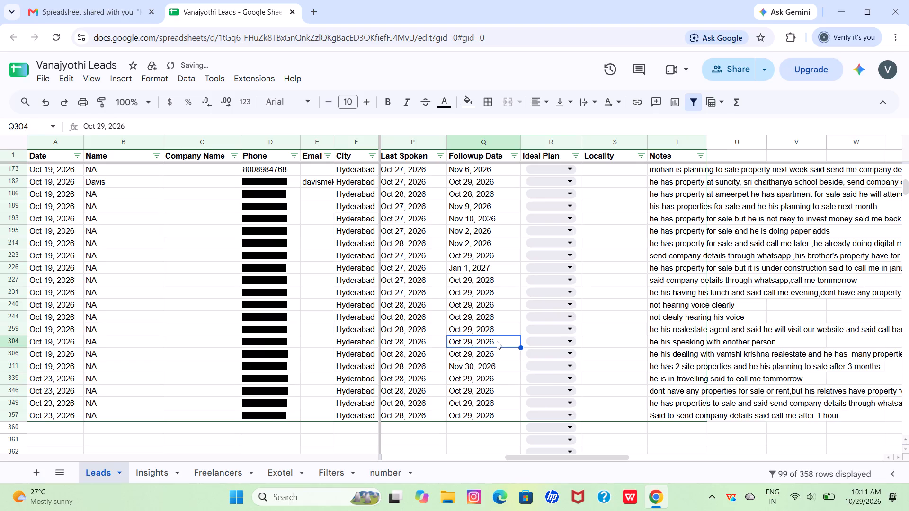
Set the Followup Date of the Call Back lead in row 186 to Oct 29, 2026.
{"action": "scroll", "coordinate": [497, 341], "scroll_direction": "up", "scroll_amount": 1}
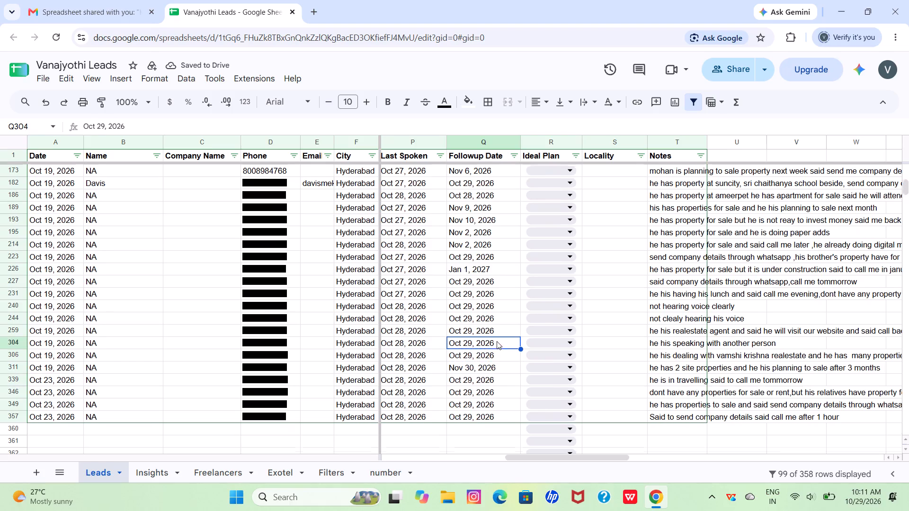
{"action": "scroll", "coordinate": [497, 341], "scroll_direction": "up", "scroll_amount": 1}
{"action": "double_click", "coordinate": [477, 213]}
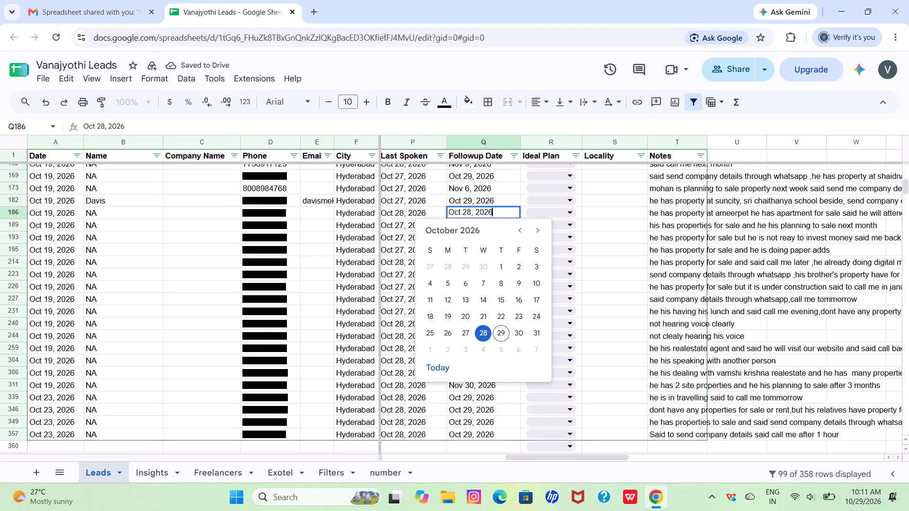
{"action": "left_click", "coordinate": [502, 324]}
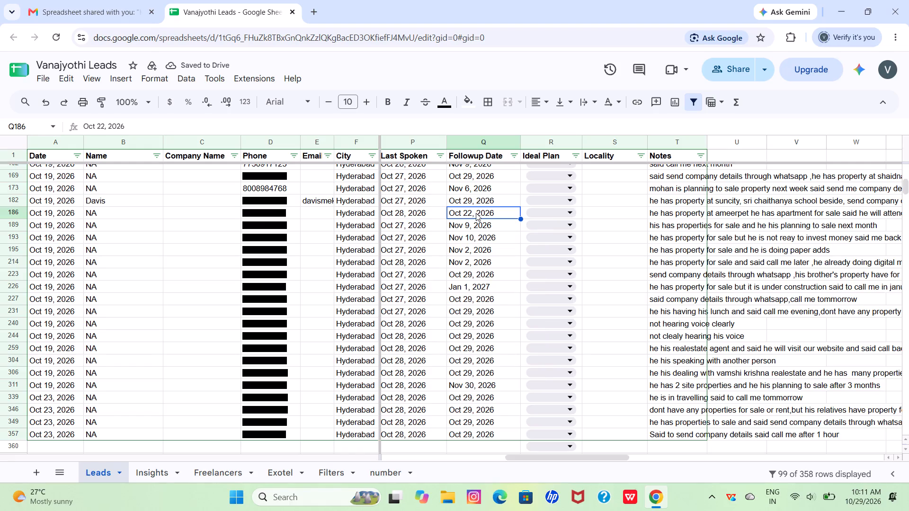
{"action": "double_click", "coordinate": [476, 213]}
{"action": "left_click", "coordinate": [499, 329]}
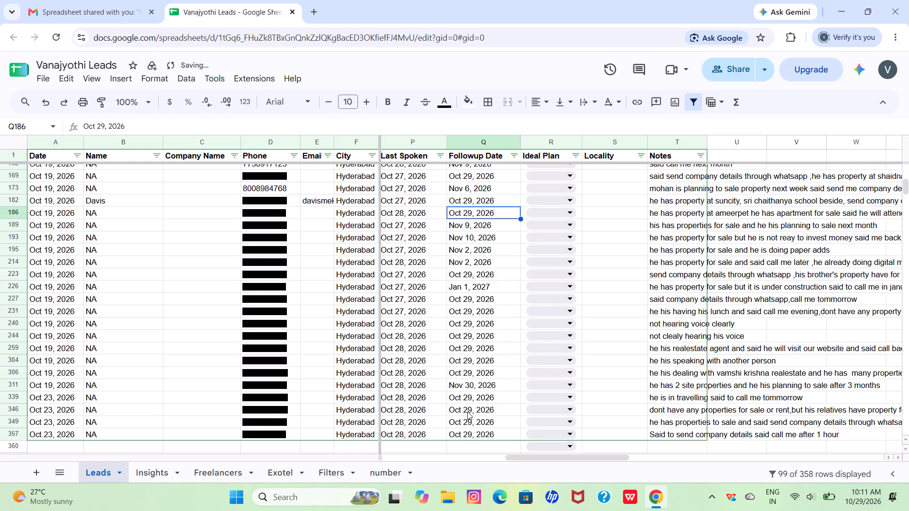
Recheck the Last Spoken dates, Followup Dates and notes of the Call Back leads from the bottom back up to row 2.
{"action": "scroll", "coordinate": [472, 301], "scroll_direction": "up", "scroll_amount": 1}
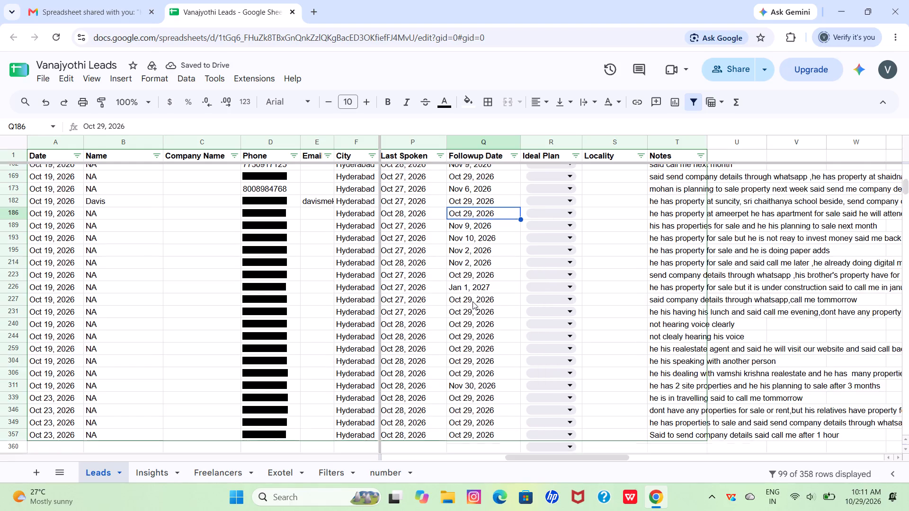
{"action": "scroll", "coordinate": [472, 301], "scroll_direction": "up", "scroll_amount": 3}
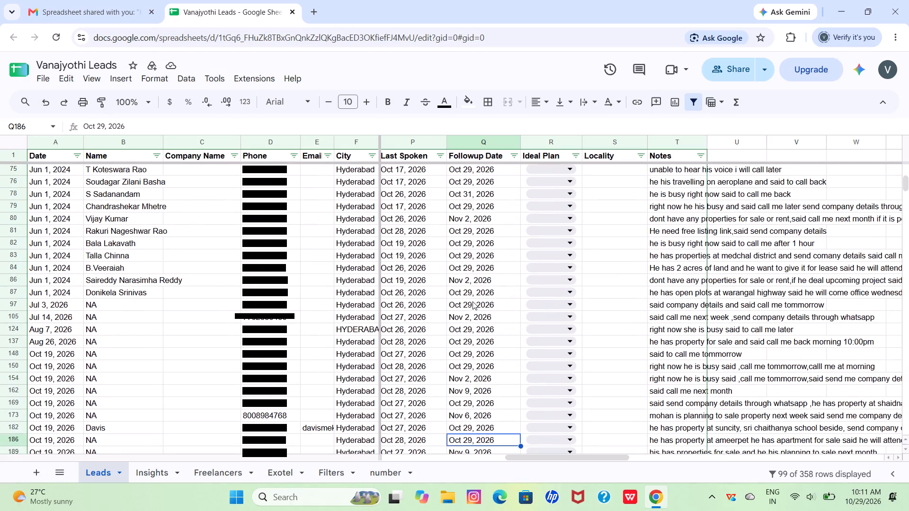
{"action": "scroll", "coordinate": [472, 301], "scroll_direction": "up", "scroll_amount": 2}
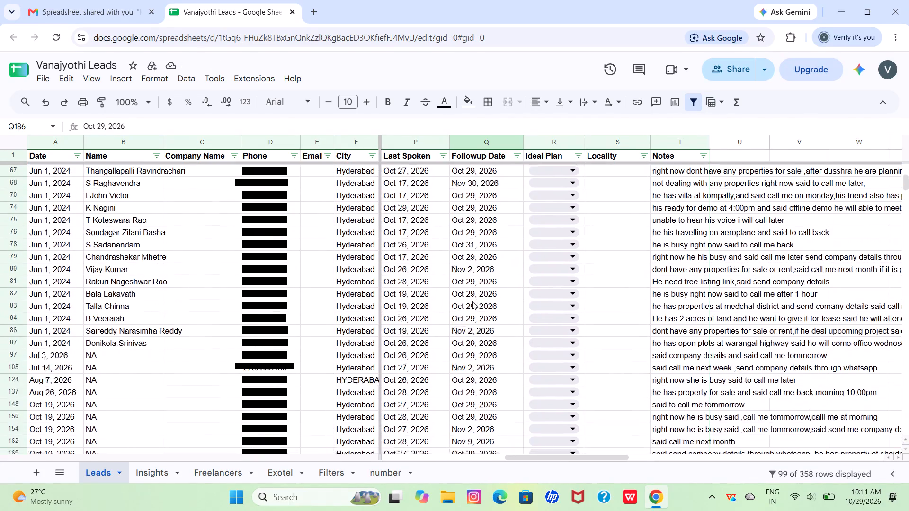
{"action": "scroll", "coordinate": [472, 301], "scroll_direction": "up", "scroll_amount": 2}
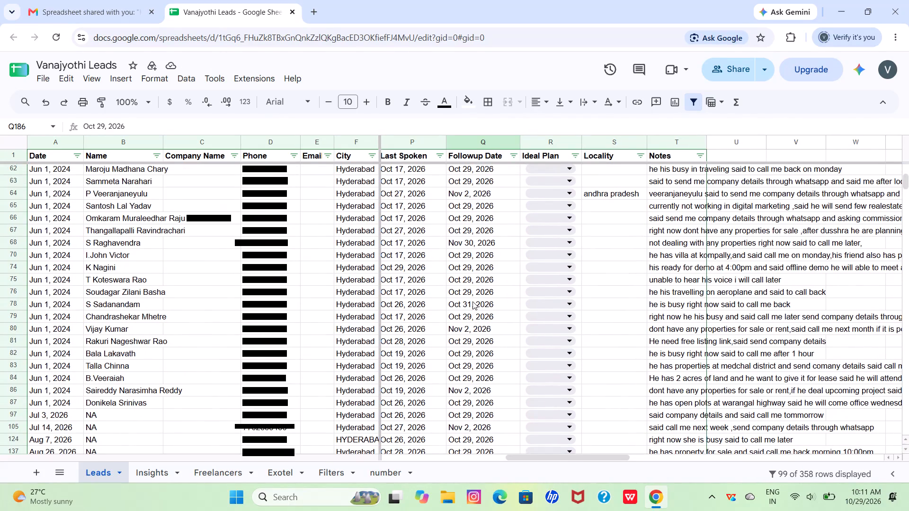
{"action": "scroll", "coordinate": [472, 301], "scroll_direction": "up", "scroll_amount": 3}
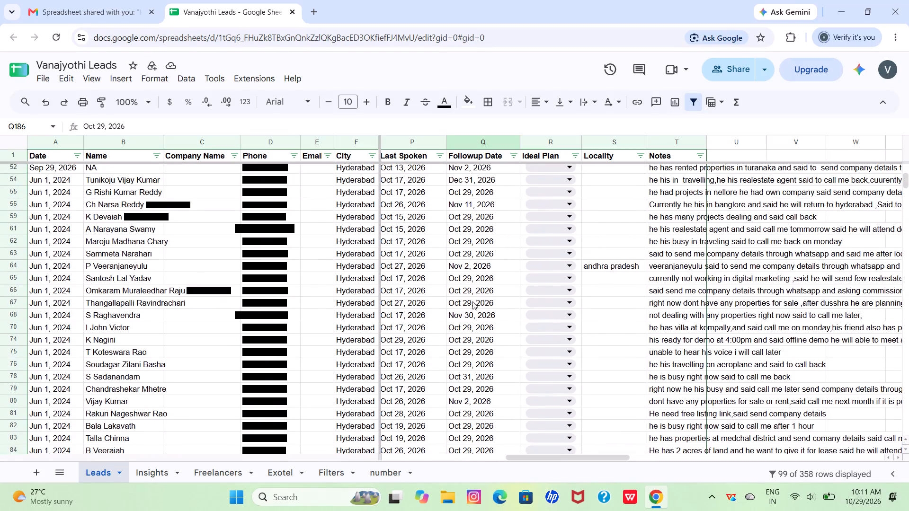
{"action": "scroll", "coordinate": [472, 301], "scroll_direction": "up", "scroll_amount": 5}
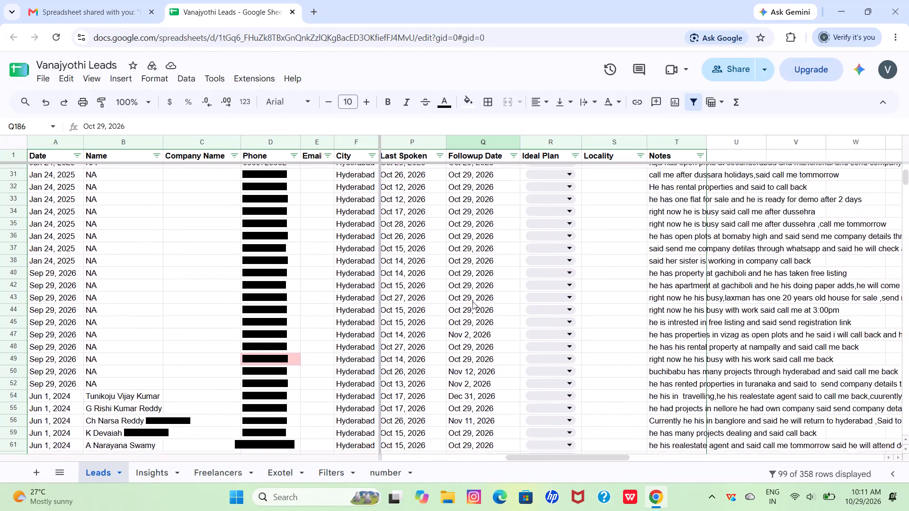
{"action": "scroll", "coordinate": [472, 301], "scroll_direction": "up", "scroll_amount": 4}
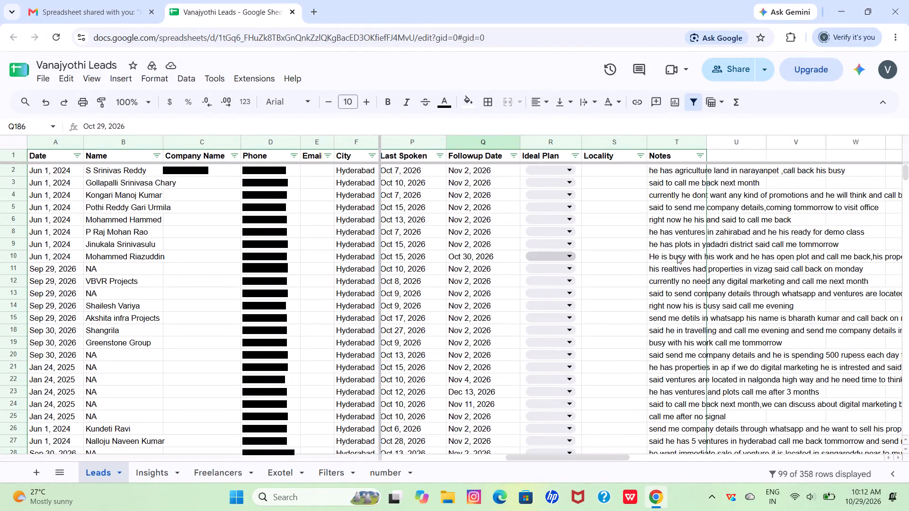
{"action": "scroll", "coordinate": [693, 255], "scroll_direction": "left", "scroll_amount": 3}
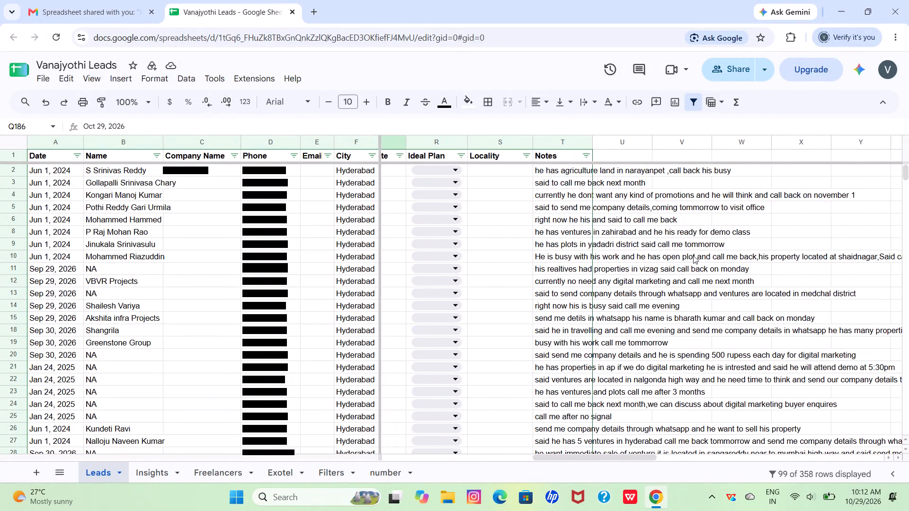
{"action": "scroll", "coordinate": [693, 255], "scroll_direction": "left", "scroll_amount": 3}
{"action": "scroll", "coordinate": [693, 255], "scroll_direction": "right", "scroll_amount": 3}
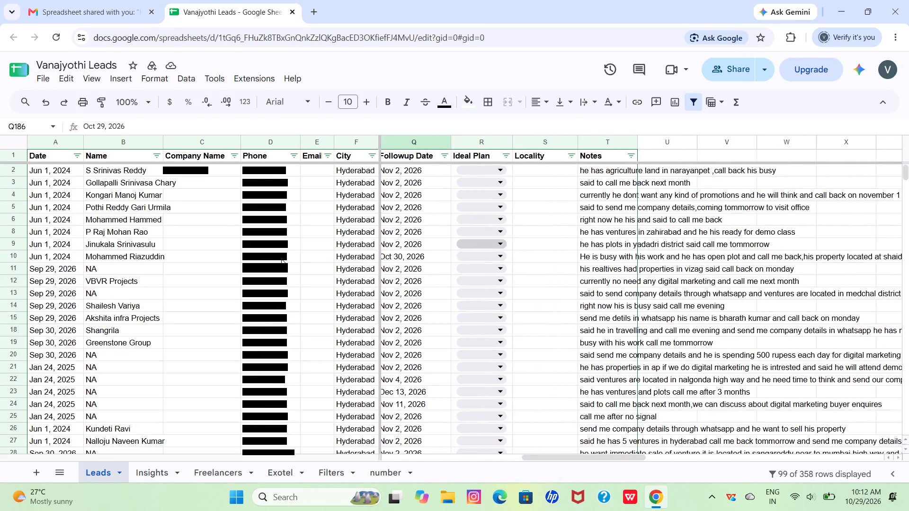
Open a new browser tab.
{"action": "left_click", "coordinate": [315, 11]}
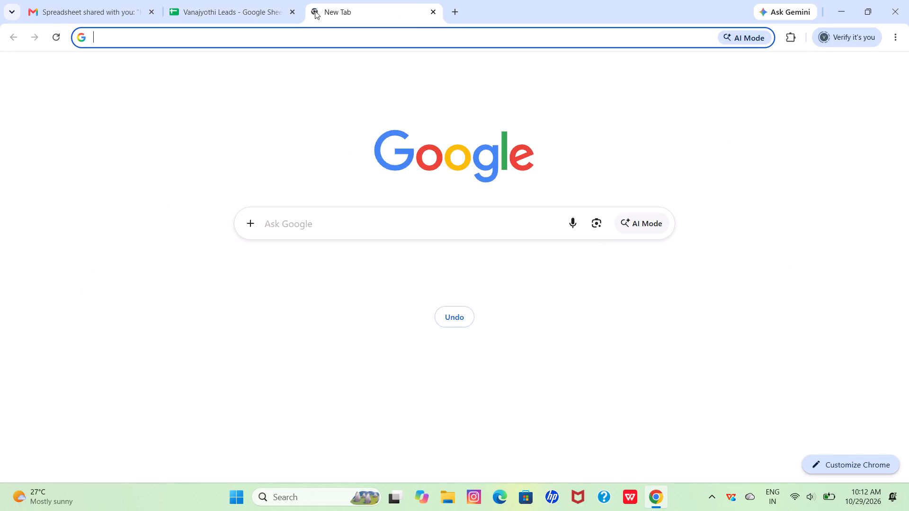
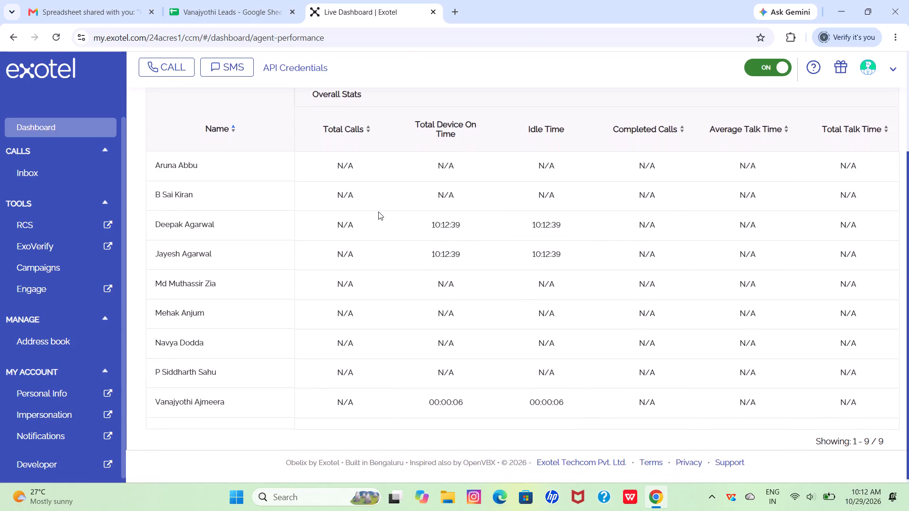
Set the Exotel Agent Performance period to Yesterday and review the overall call stats of all agents.
{"action": "scroll", "coordinate": [377, 207], "scroll_direction": "up", "scroll_amount": 3}
{"action": "left_click", "coordinate": [268, 143]}
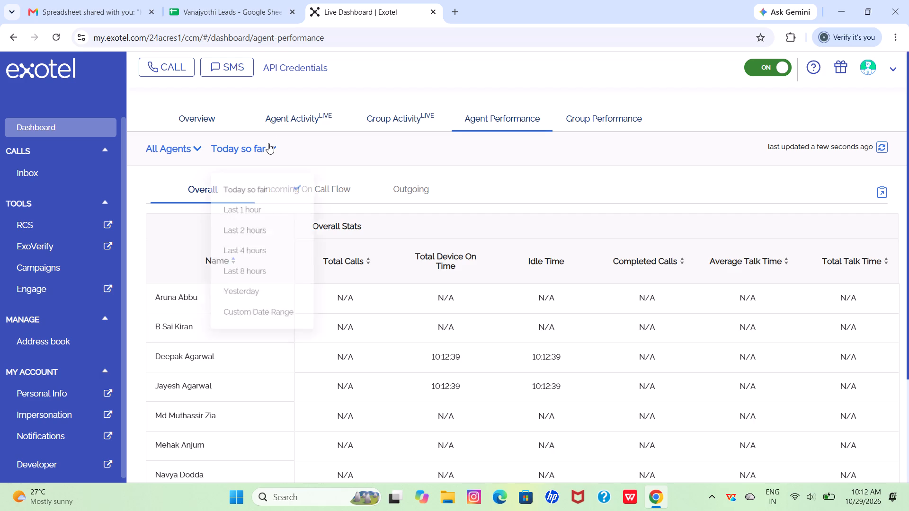
{"action": "left_click", "coordinate": [257, 305]}
{"action": "scroll", "coordinate": [257, 305], "scroll_direction": "down", "scroll_amount": 2}
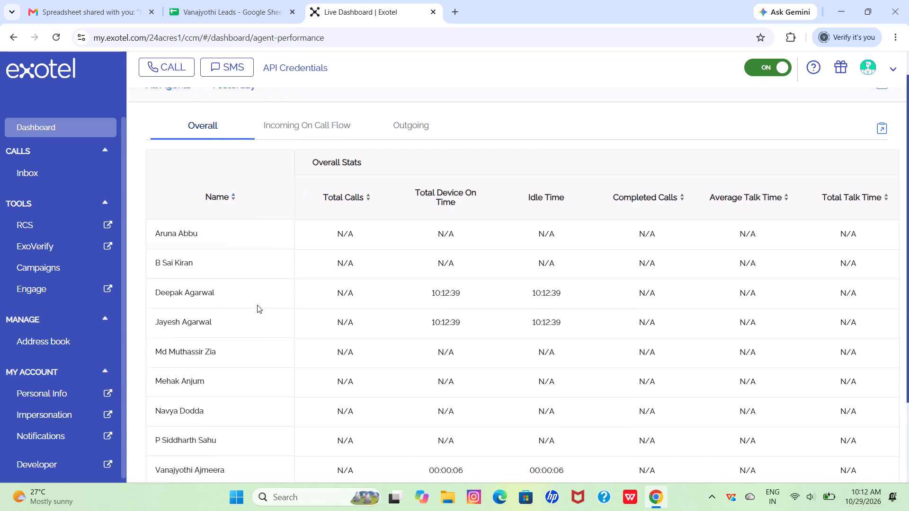
{"action": "scroll", "coordinate": [257, 305], "scroll_direction": "down", "scroll_amount": 3}
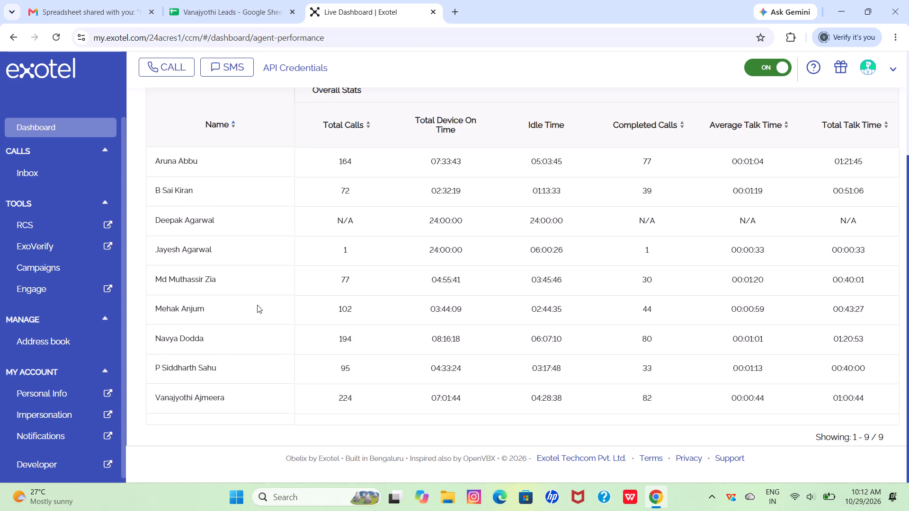
{"action": "scroll", "coordinate": [257, 305], "scroll_direction": "up", "scroll_amount": 2}
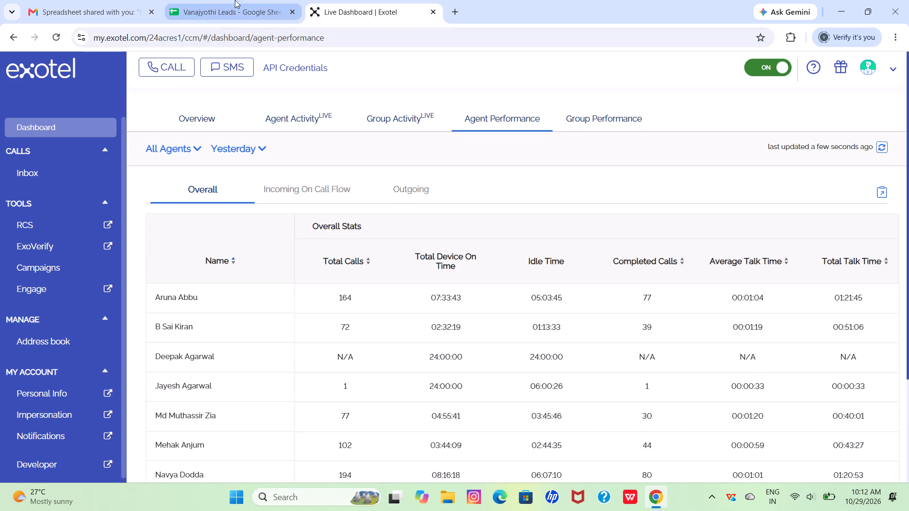
Switch back to the Vanajyothi Leads spreadsheet and look over the First Contacted, Last Spoken and Followup Date columns of the filtered leads.
{"action": "left_click", "coordinate": [241, 0]}
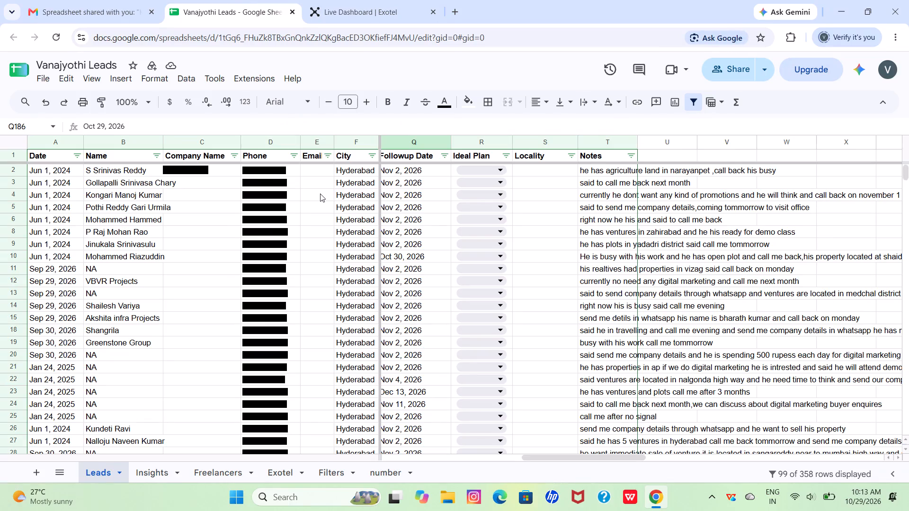
{"action": "left_click", "coordinate": [285, 256]}
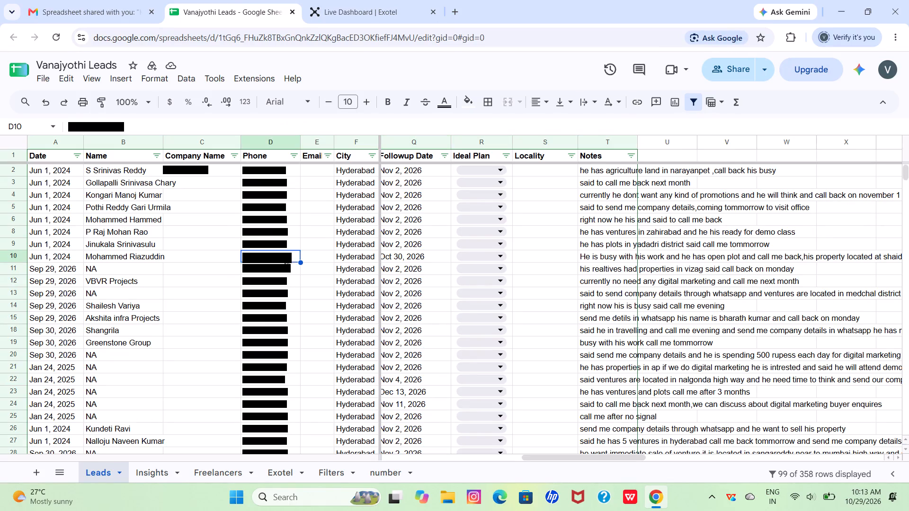
{"action": "scroll", "coordinate": [285, 256], "scroll_direction": "up", "scroll_amount": 7}
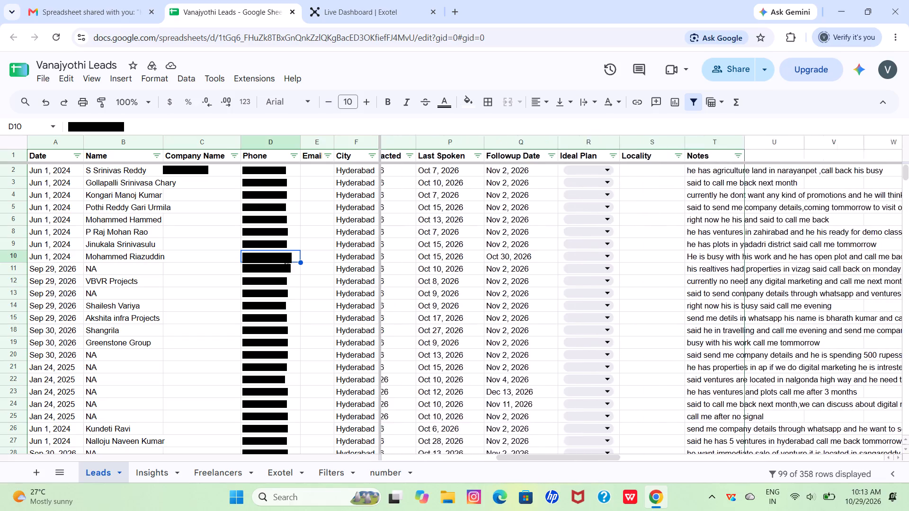
{"action": "scroll", "coordinate": [285, 256], "scroll_direction": "up", "scroll_amount": 8}
{"action": "scroll", "coordinate": [285, 256], "scroll_direction": "down", "scroll_amount": 1}
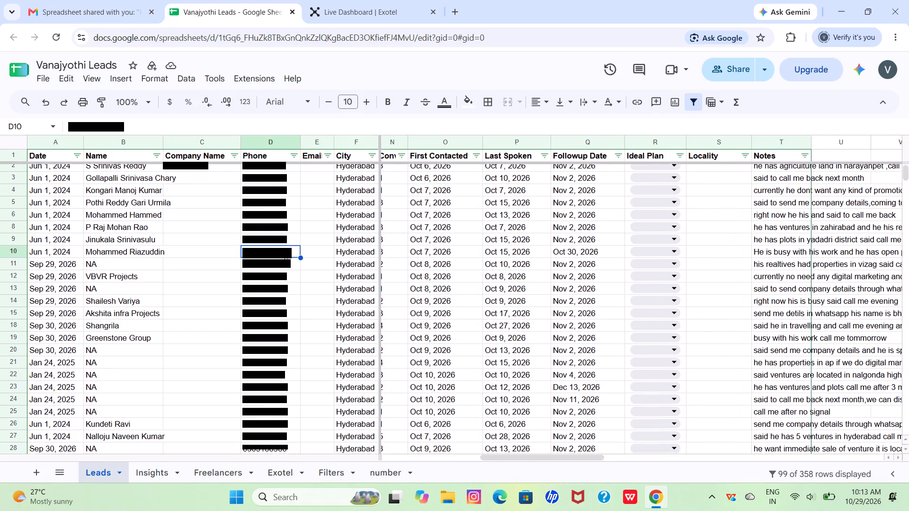
Read the Notes column of the filtered leads and check it against their Last Spoken and Followup Date entries.
{"action": "scroll", "coordinate": [285, 256], "scroll_direction": "down", "scroll_amount": 1}
{"action": "scroll", "coordinate": [285, 256], "scroll_direction": "left", "scroll_amount": 3}
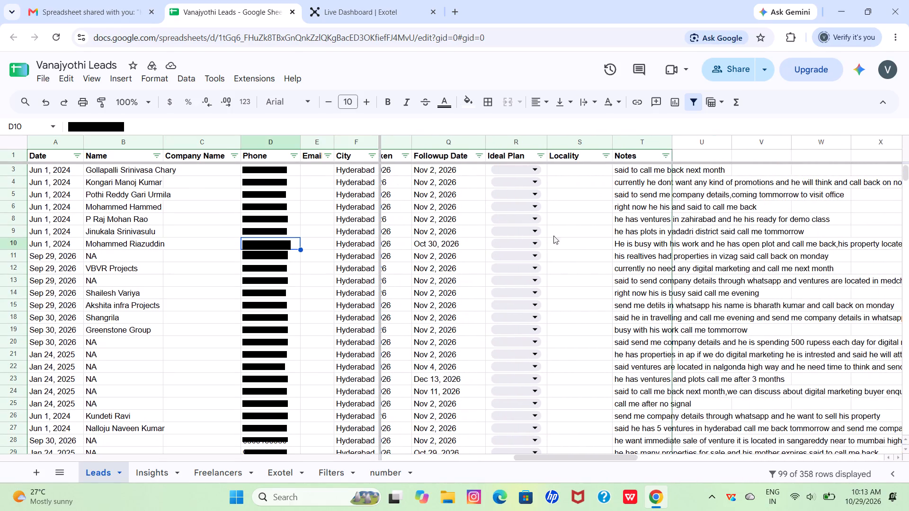
{"action": "scroll", "coordinate": [620, 248], "scroll_direction": "left", "scroll_amount": 2}
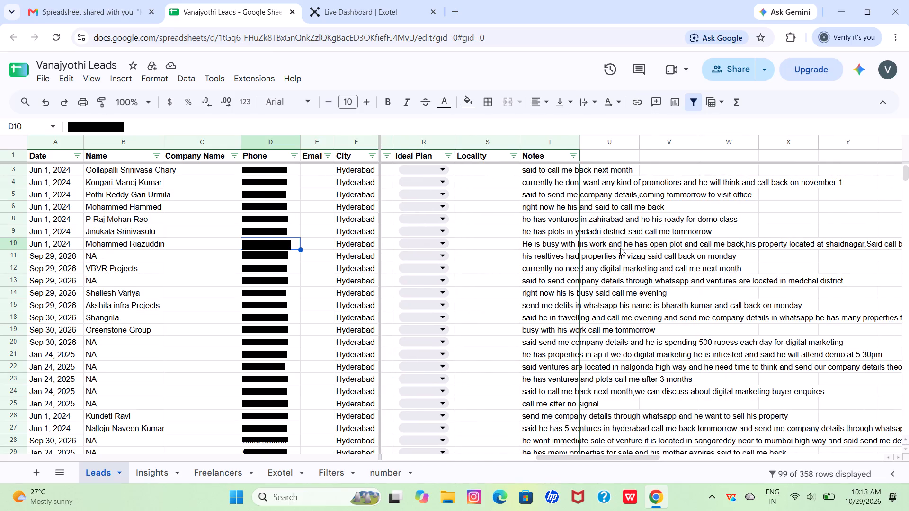
{"action": "scroll", "coordinate": [620, 248], "scroll_direction": "left", "scroll_amount": 3}
{"action": "scroll", "coordinate": [620, 248], "scroll_direction": "right", "scroll_amount": 4}
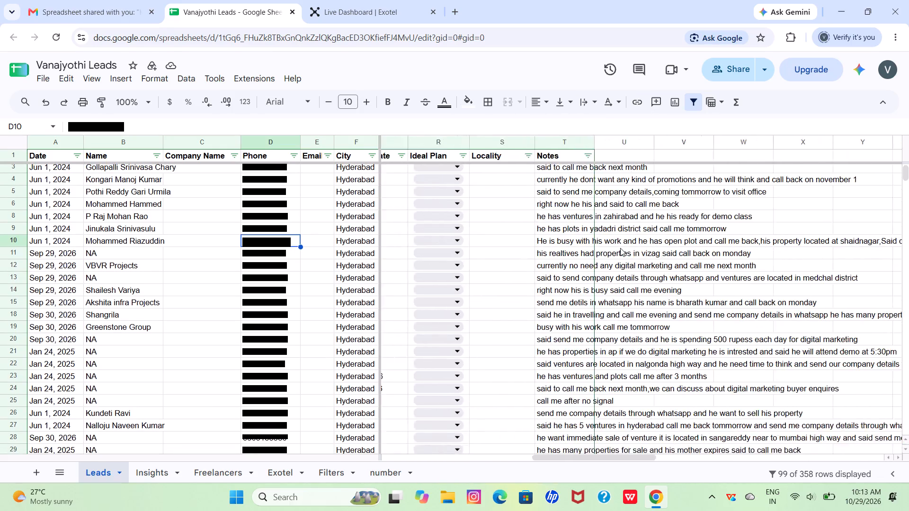
{"action": "scroll", "coordinate": [620, 248], "scroll_direction": "right", "scroll_amount": 1}
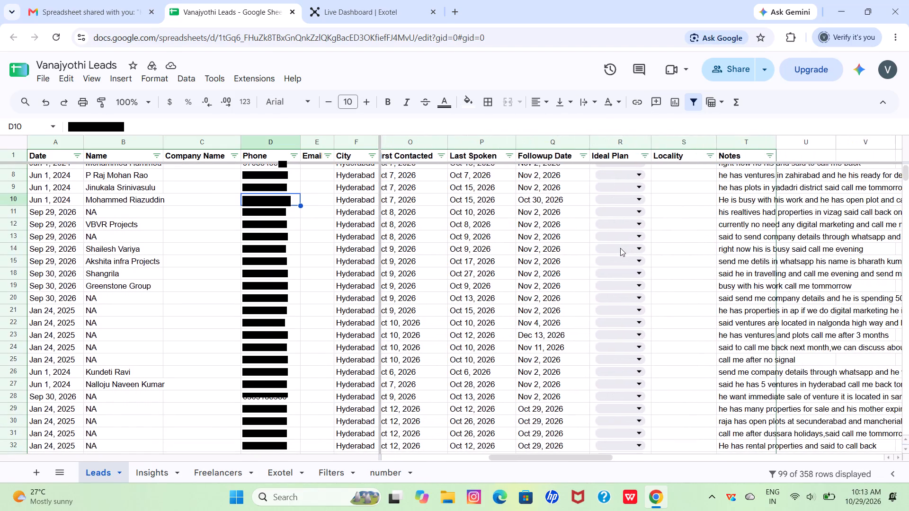
Copy the phone number of the lead in row 10 of the Leads sheet.
{"action": "key", "text": "ctrl+c"}
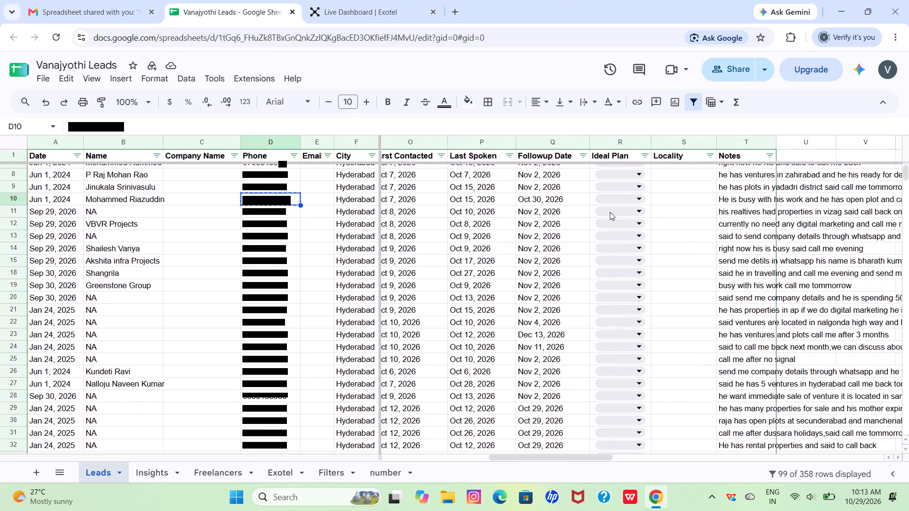
Open a new browser tab and start a Google search there.
{"action": "left_click", "coordinate": [452, 6]}
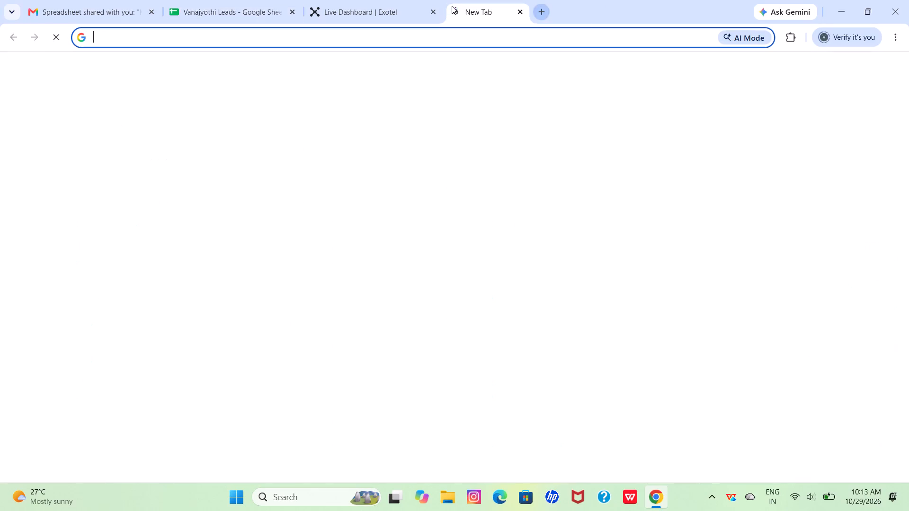
{"action": "left_click", "coordinate": [344, 222]}
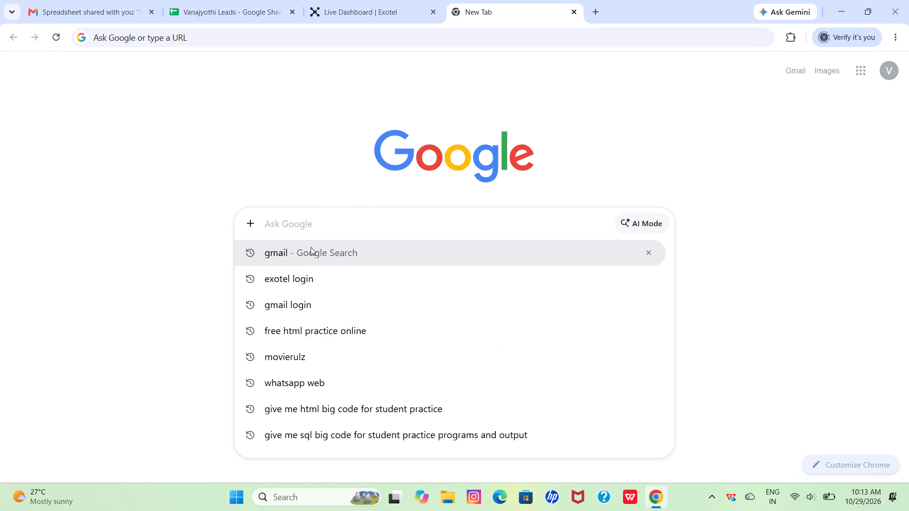
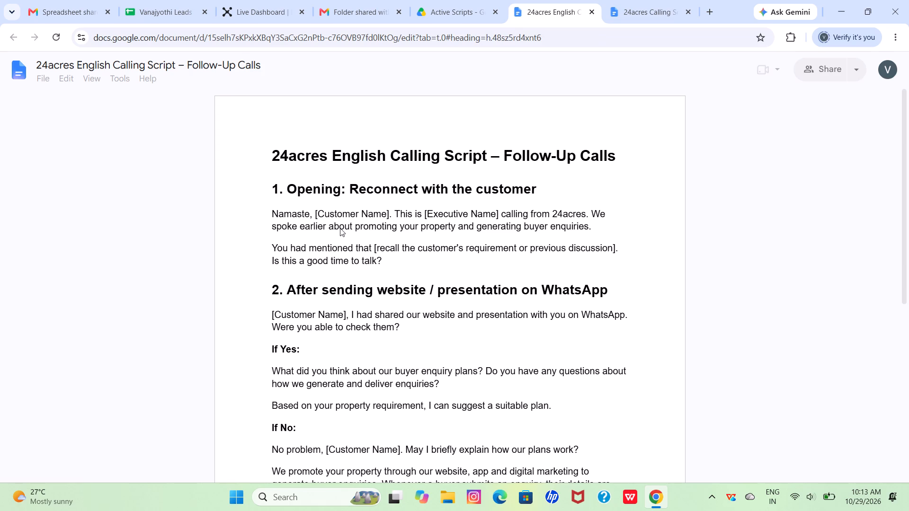
Check the 24acres Calling Script - First Call document and return to the Follow-Up Calls script.
{"action": "left_click", "coordinate": [654, 3]}
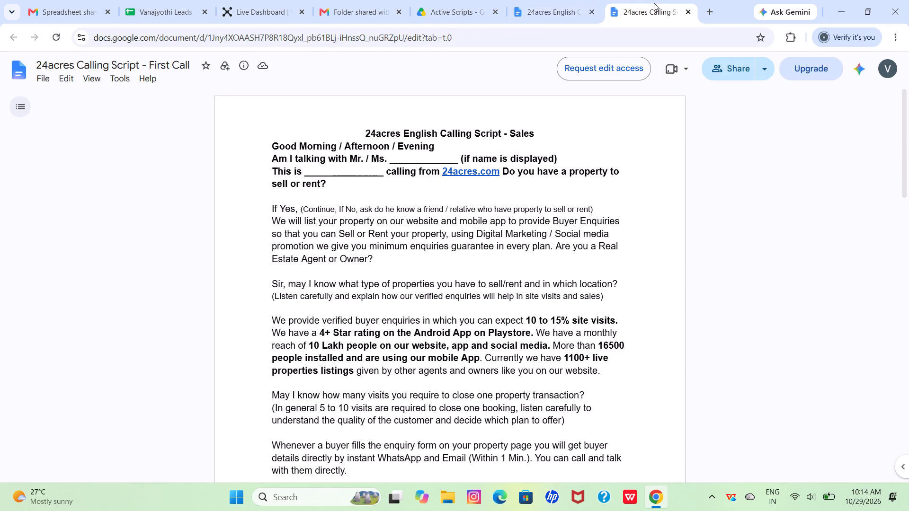
{"action": "left_click", "coordinate": [557, 4]}
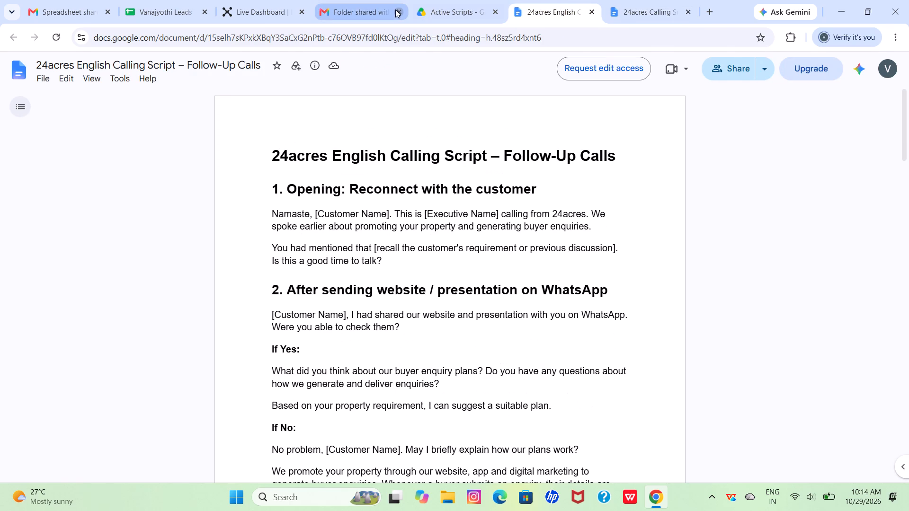
Close the shared-folder email tab and the Active Scripts Drive folder tab, keeping both calling scripts open.
{"action": "left_click", "coordinate": [395, 9]}
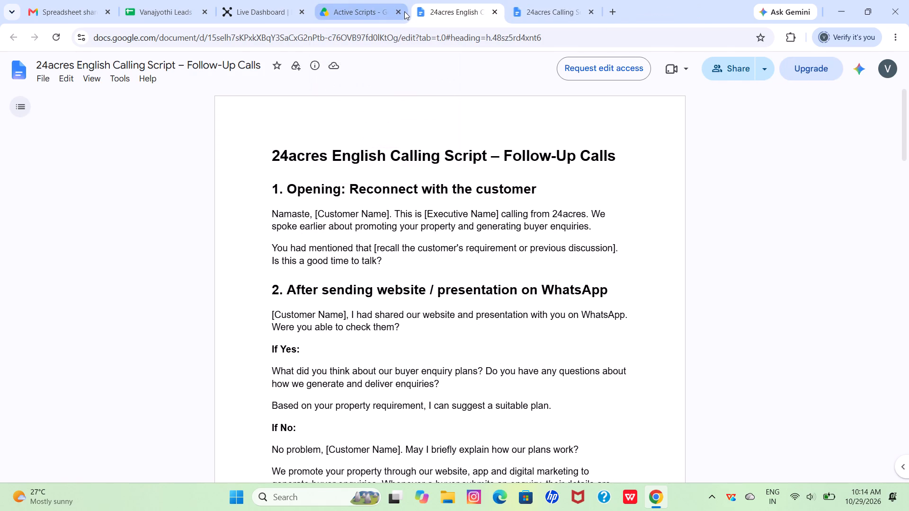
{"action": "left_click", "coordinate": [401, 12]}
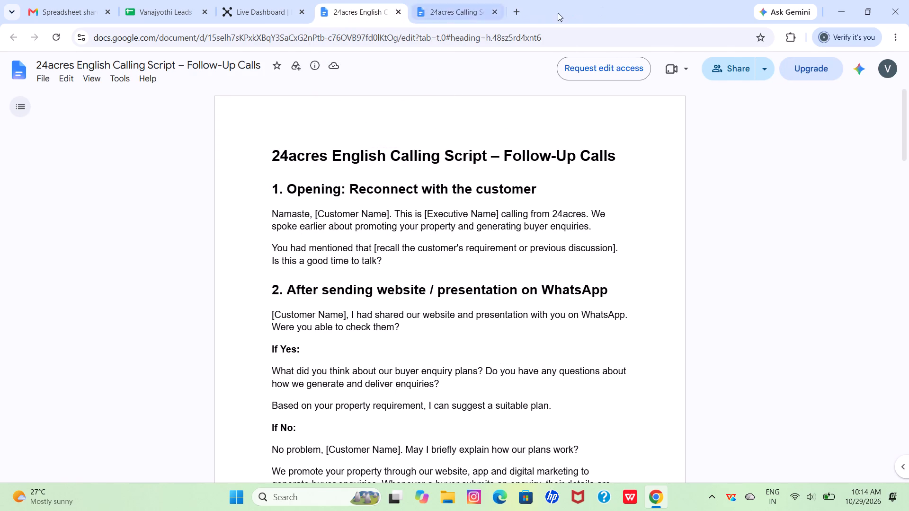
Open a new browser tab.
{"action": "left_click", "coordinate": [510, 9]}
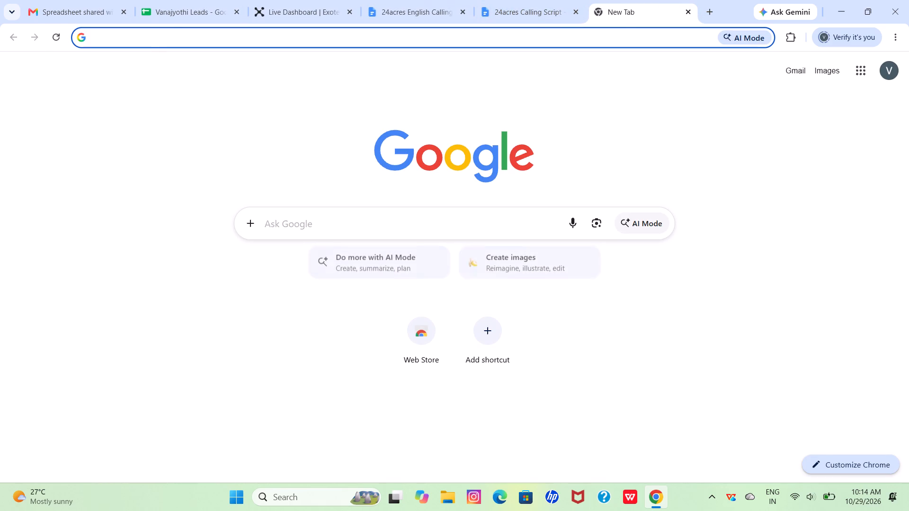
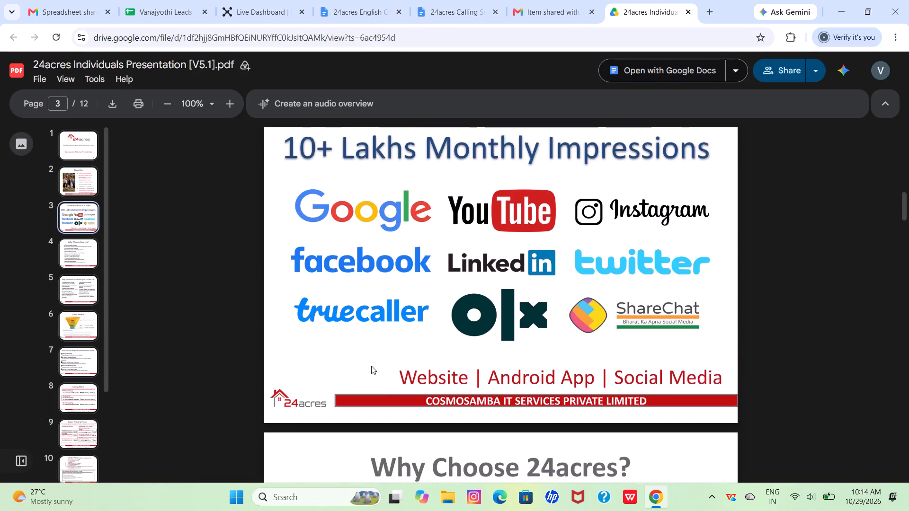
Read through the 24acres Individuals Presentation from page 3 to the Buyer Enquiry Plans on page 9.
{"action": "scroll", "coordinate": [371, 366], "scroll_direction": "down", "scroll_amount": 9}
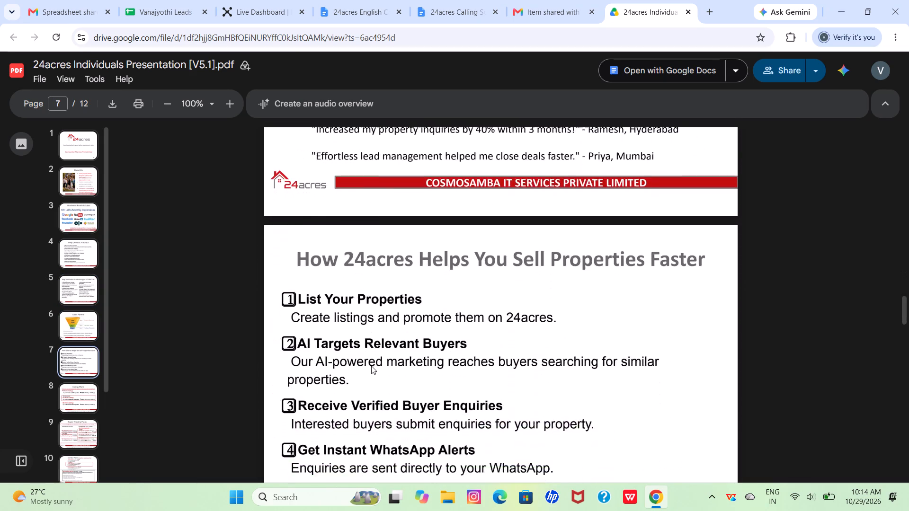
{"action": "scroll", "coordinate": [371, 366], "scroll_direction": "down", "scroll_amount": 8}
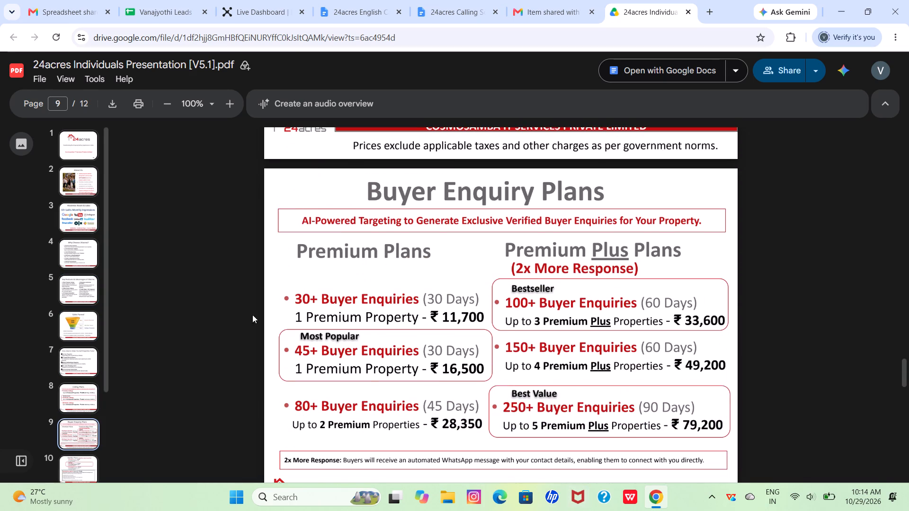
Bring up the Windows overview of pinned and installed apps.
{"action": "left_click", "coordinate": [234, 494]}
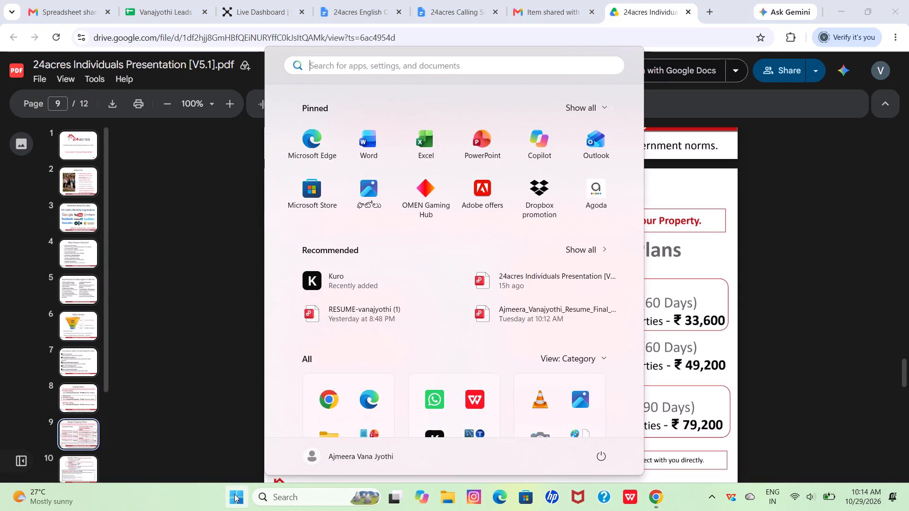
Search the computer's installed apps for WhatsApp with the text "wh".
{"action": "left_click", "coordinate": [421, 65]}
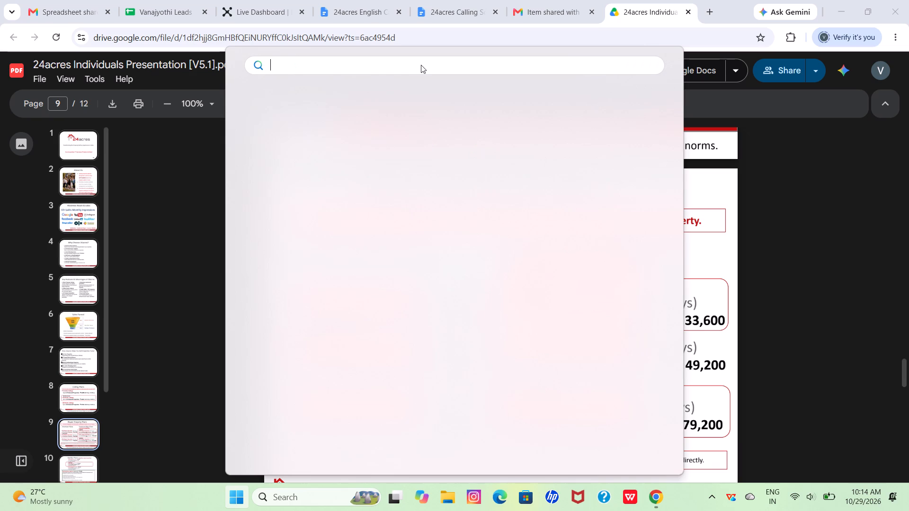
{"action": "type", "text": "wh"}
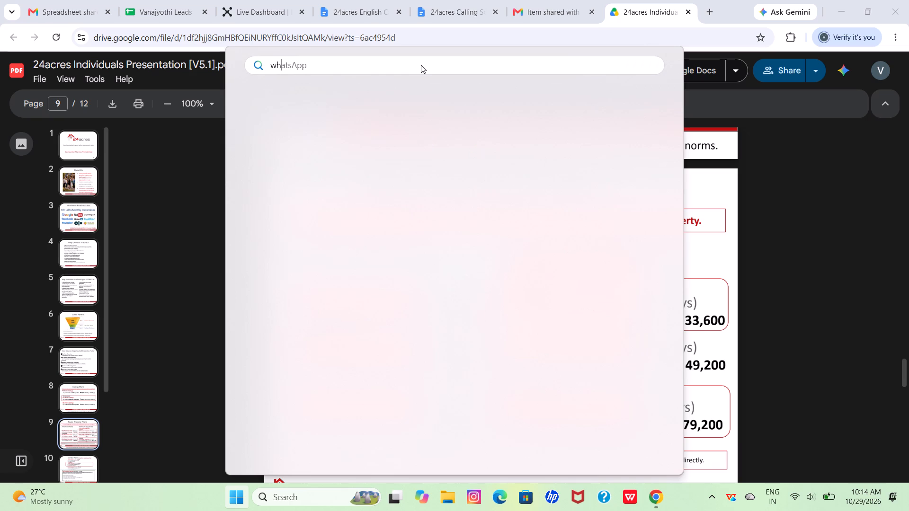
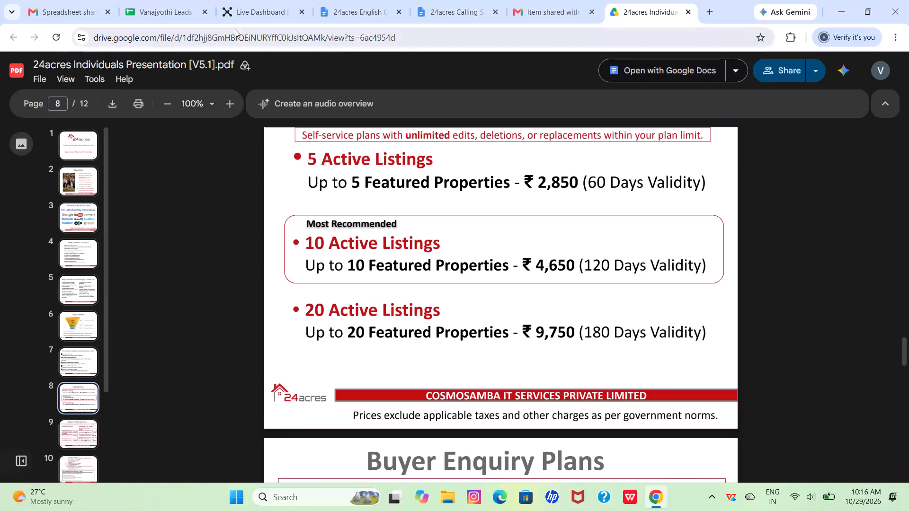
Switch to the Exotel live dashboard to view the agent performance statistics.
{"action": "left_click", "coordinate": [251, 0]}
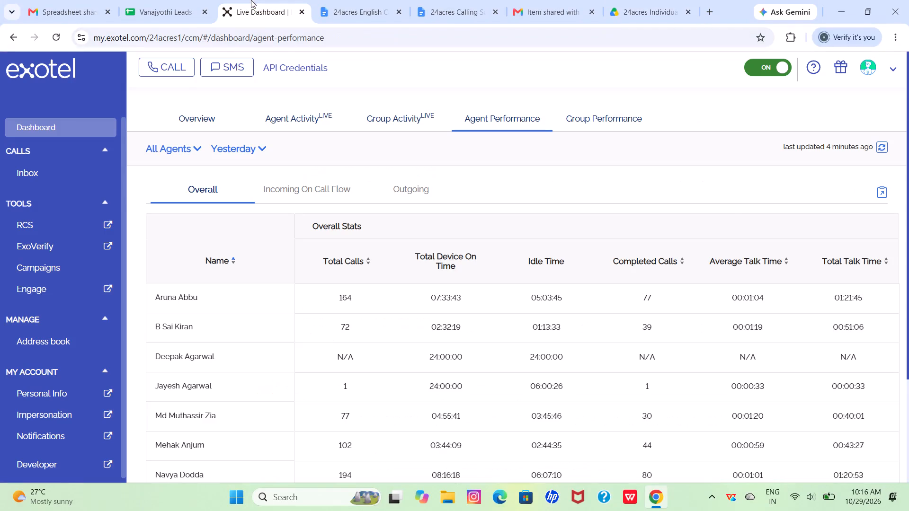
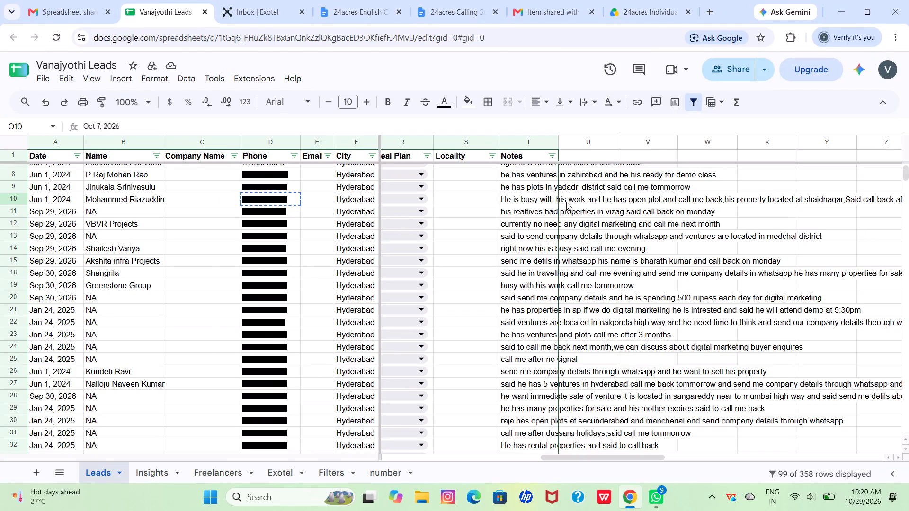
Check the Notes column of the filtered leads and switch to the 24acres English Calling Script – Follow-Up Calls document.
{"action": "scroll", "coordinate": [566, 202], "scroll_direction": "left", "scroll_amount": 2}
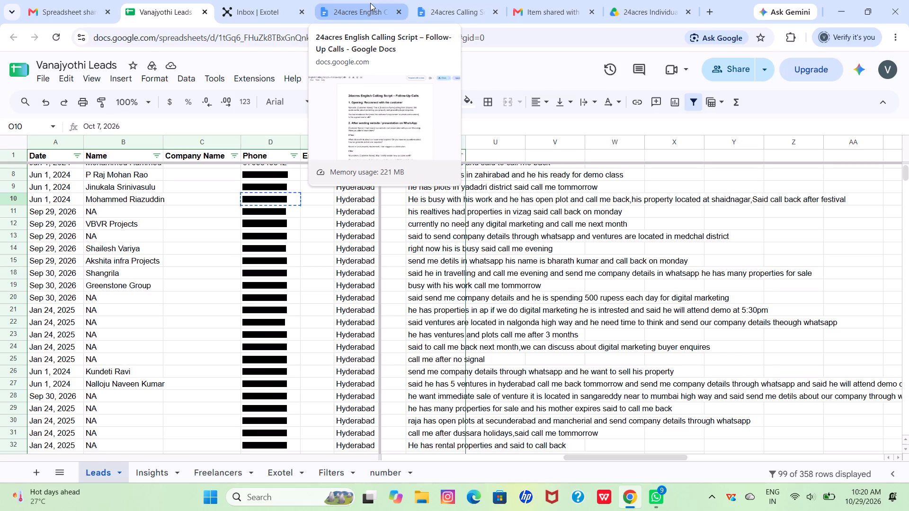
{"action": "left_click", "coordinate": [370, 3]}
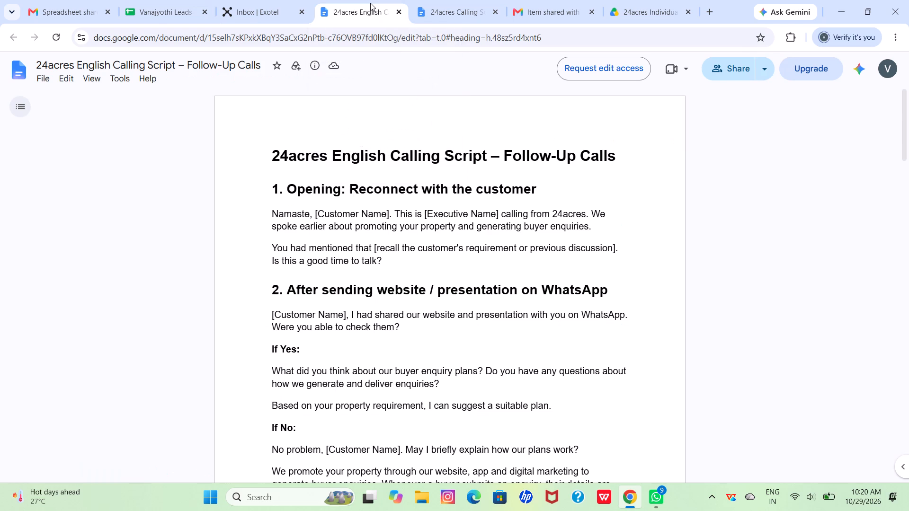
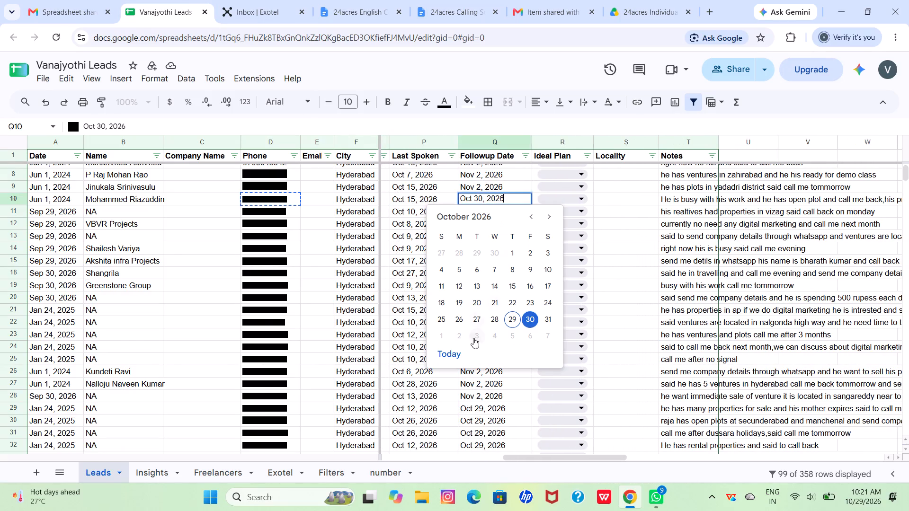
Set the Followup Date of the lead in row 10 to Nov 2, 2026.
{"action": "left_click", "coordinate": [460, 335]}
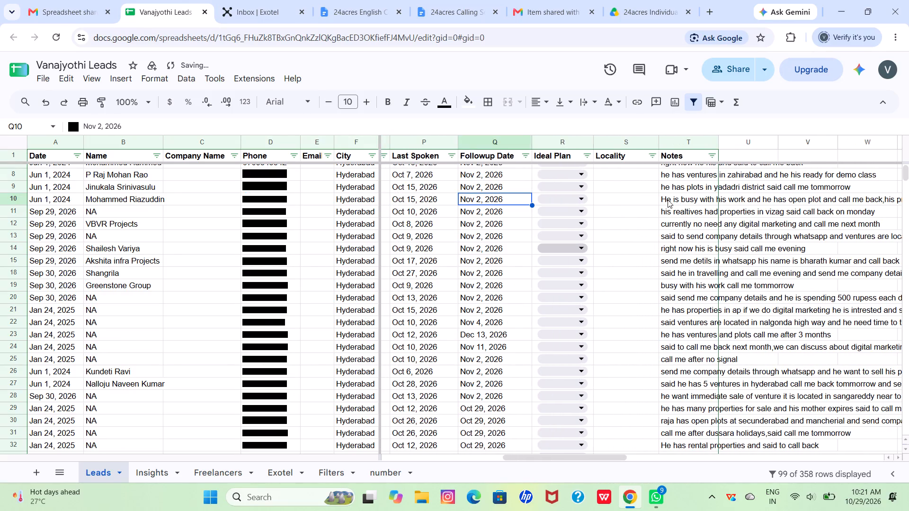
Read the full text of the call note for the lead in row 10.
{"action": "double_click", "coordinate": [668, 200]}
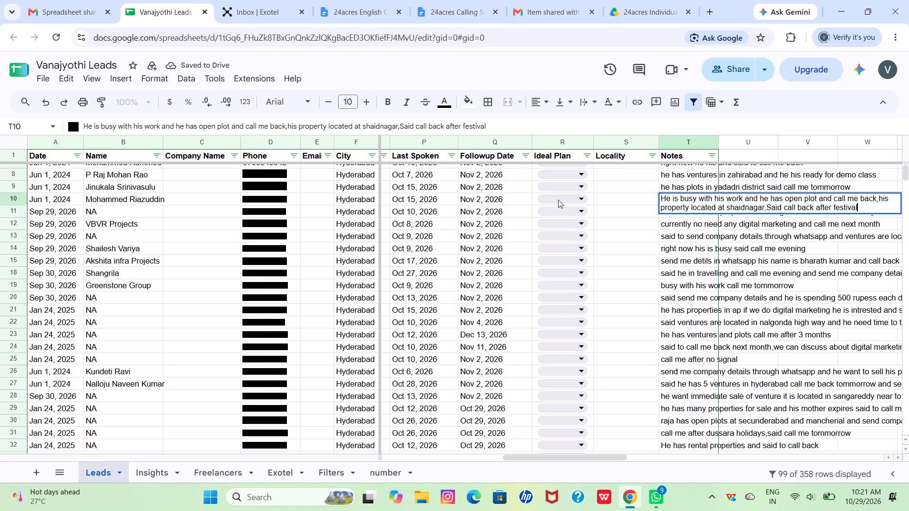
{"action": "left_click", "coordinate": [610, 210]}
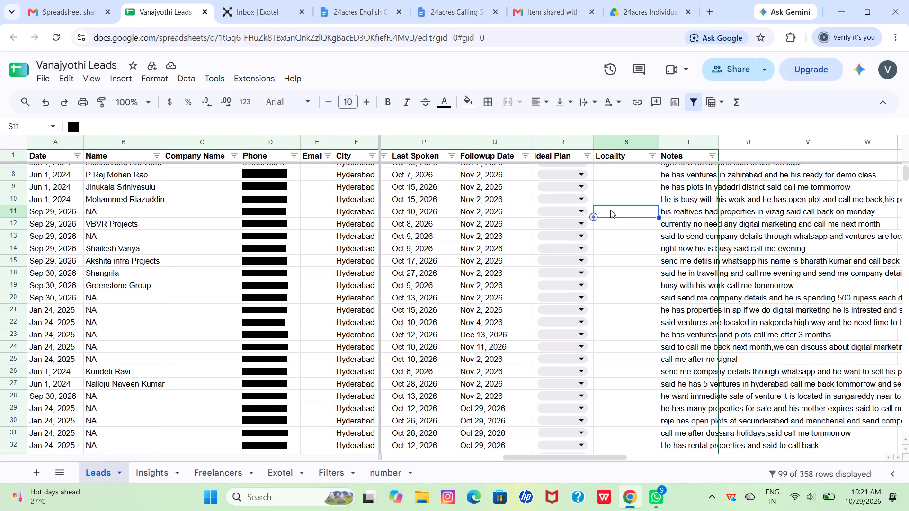
Review the filtered leads below row 10, comparing attempts, scores, last spoken dates, follow-up dates and notes through row 56.
{"action": "scroll", "coordinate": [610, 210], "scroll_direction": "down", "scroll_amount": 2}
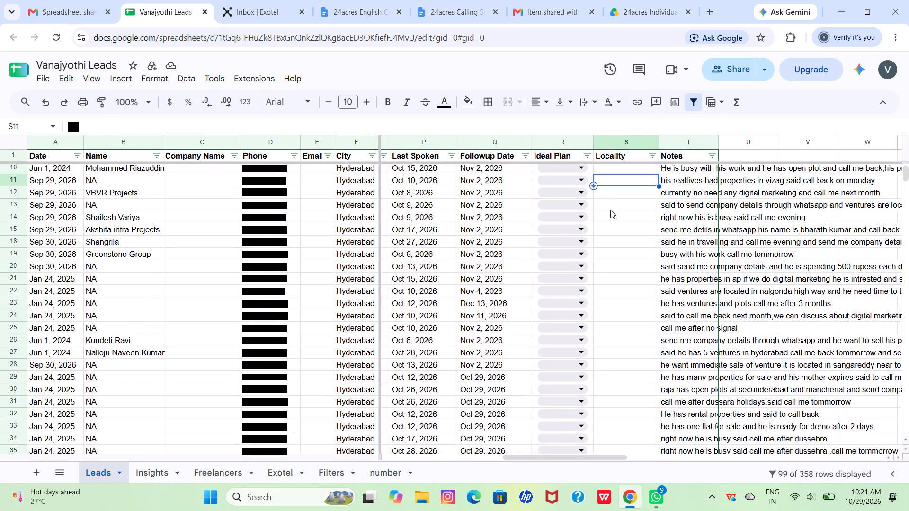
{"action": "scroll", "coordinate": [610, 210], "scroll_direction": "down", "scroll_amount": 2}
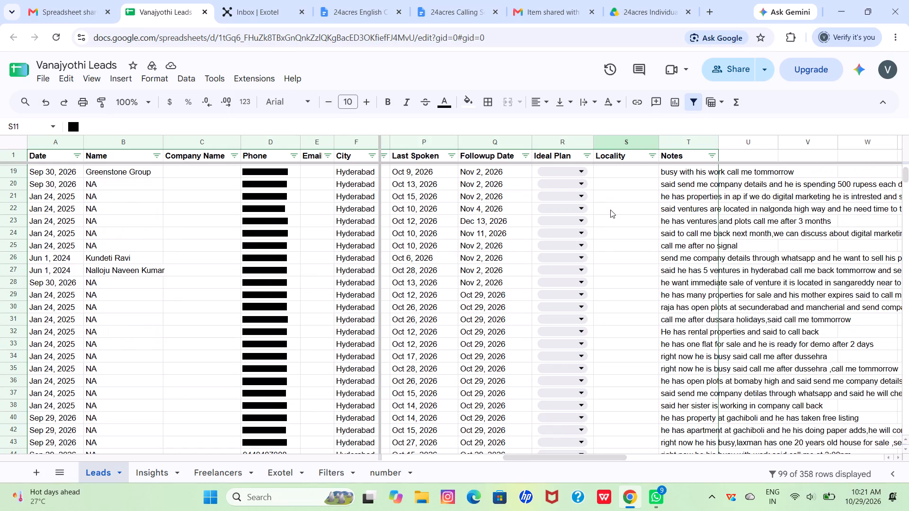
{"action": "scroll", "coordinate": [610, 210], "scroll_direction": "down", "scroll_amount": 2}
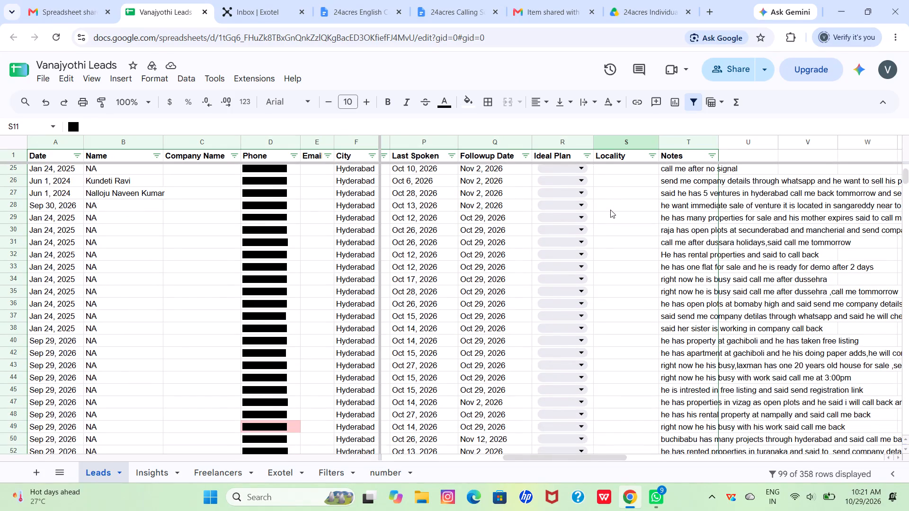
{"action": "scroll", "coordinate": [610, 210], "scroll_direction": "down", "scroll_amount": 1}
{"action": "scroll", "coordinate": [610, 210], "scroll_direction": "left", "scroll_amount": 1}
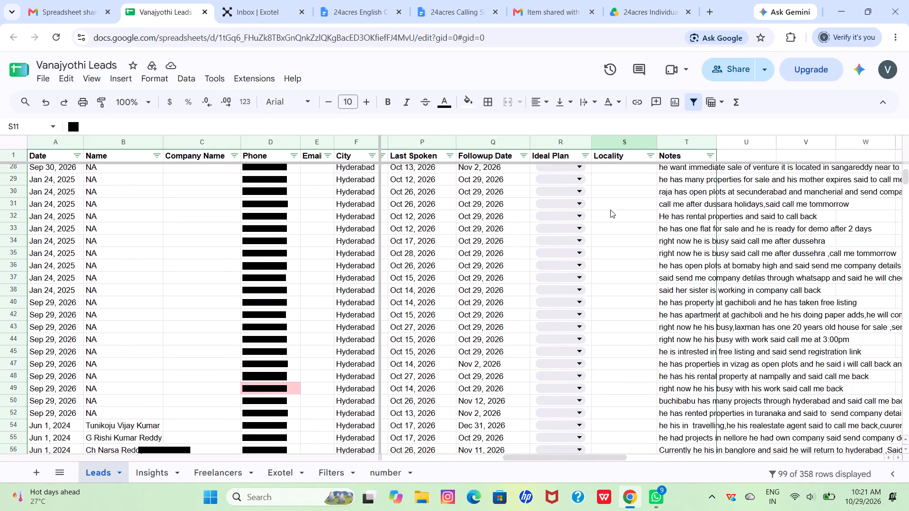
{"action": "scroll", "coordinate": [610, 210], "scroll_direction": "left", "scroll_amount": 3}
{"action": "scroll", "coordinate": [610, 210], "scroll_direction": "right", "scroll_amount": 3}
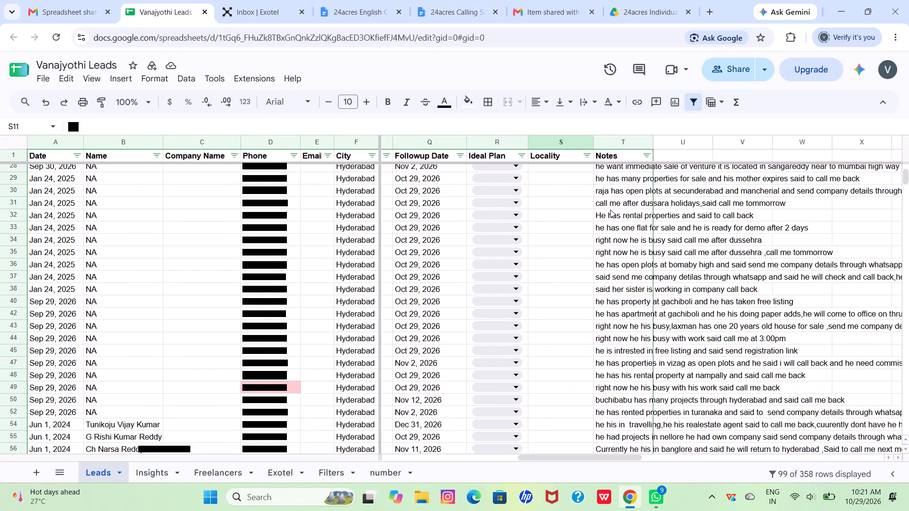
{"action": "scroll", "coordinate": [610, 210], "scroll_direction": "right", "scroll_amount": 3}
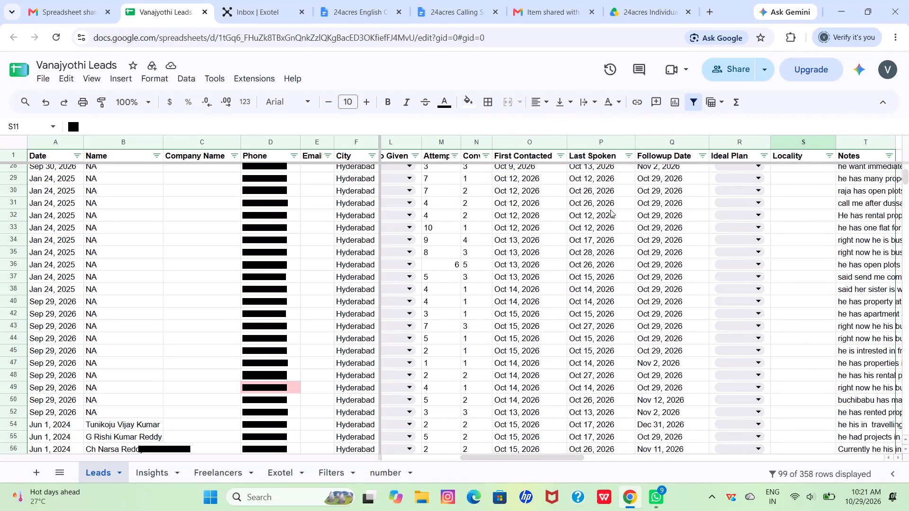
{"action": "scroll", "coordinate": [610, 210], "scroll_direction": "left", "scroll_amount": 1}
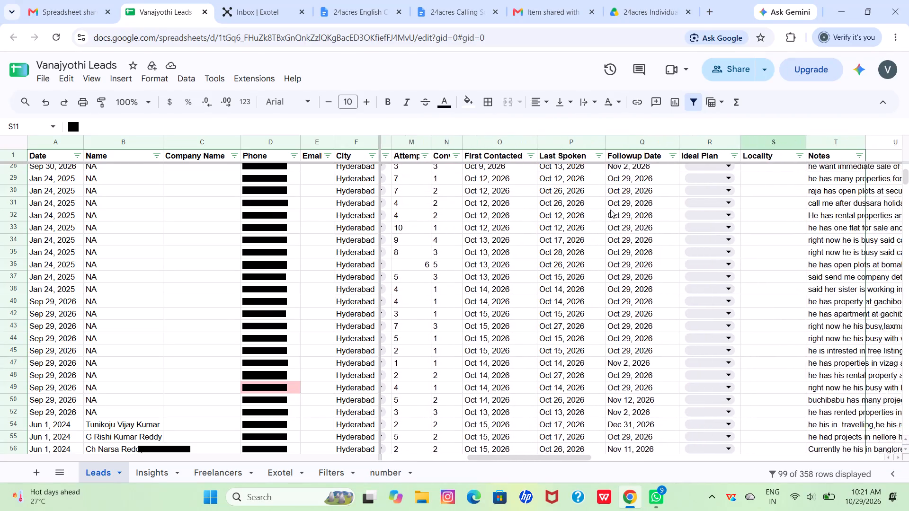
{"action": "scroll", "coordinate": [610, 210], "scroll_direction": "left", "scroll_amount": 4}
{"action": "scroll", "coordinate": [610, 210], "scroll_direction": "right", "scroll_amount": 1}
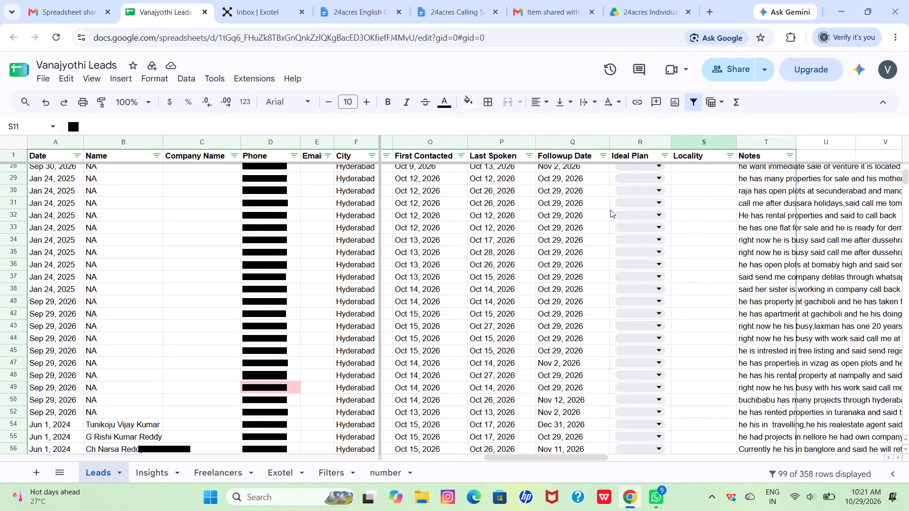
{"action": "scroll", "coordinate": [610, 210], "scroll_direction": "right", "scroll_amount": 5}
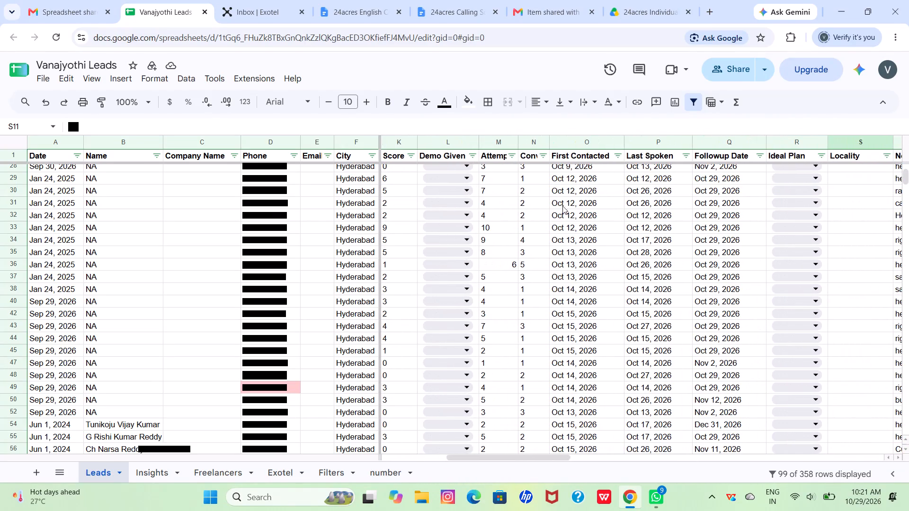
Select the phone number of the lead in row 29, the first one with an Oct 29, 2026 follow-up.
{"action": "left_click", "coordinate": [283, 184]}
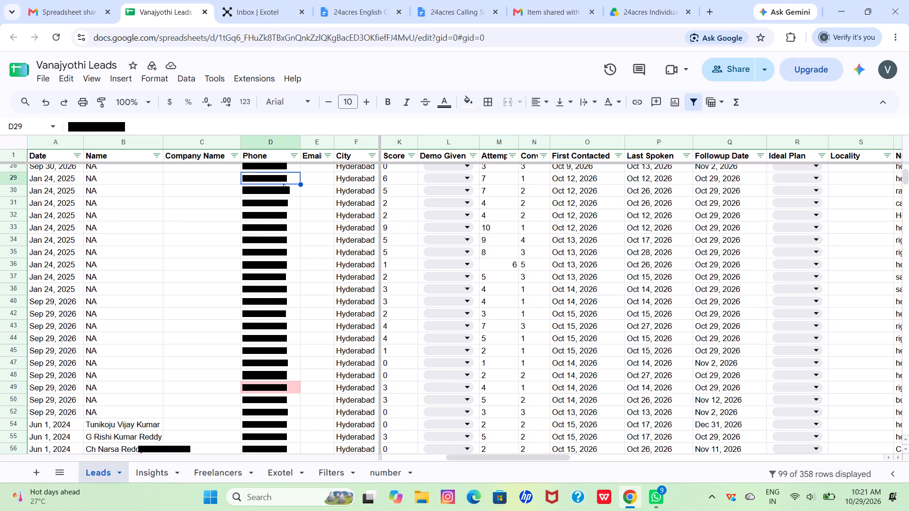
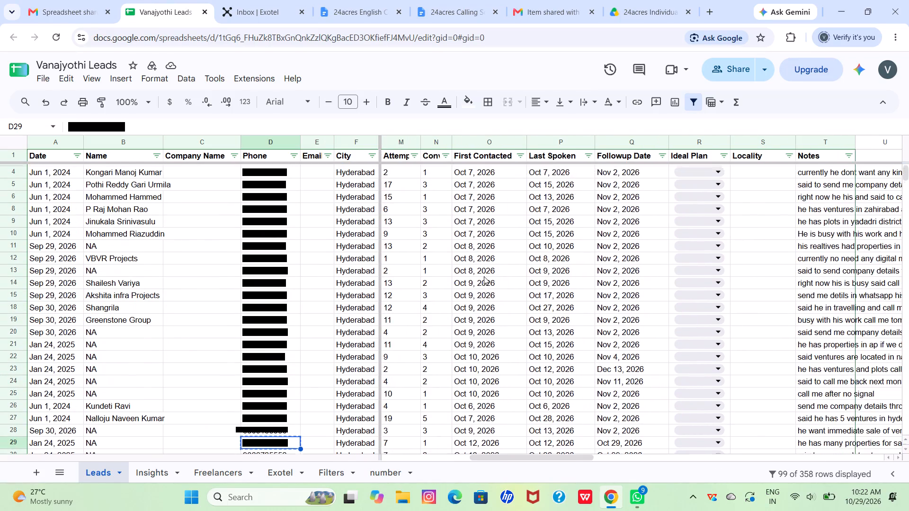
Set the Last Spoken date of the lead in row 10 to Oct 29, 2026.
{"action": "scroll", "coordinate": [484, 276], "scroll_direction": "left", "scroll_amount": 2}
{"action": "scroll", "coordinate": [484, 276], "scroll_direction": "up", "scroll_amount": 2}
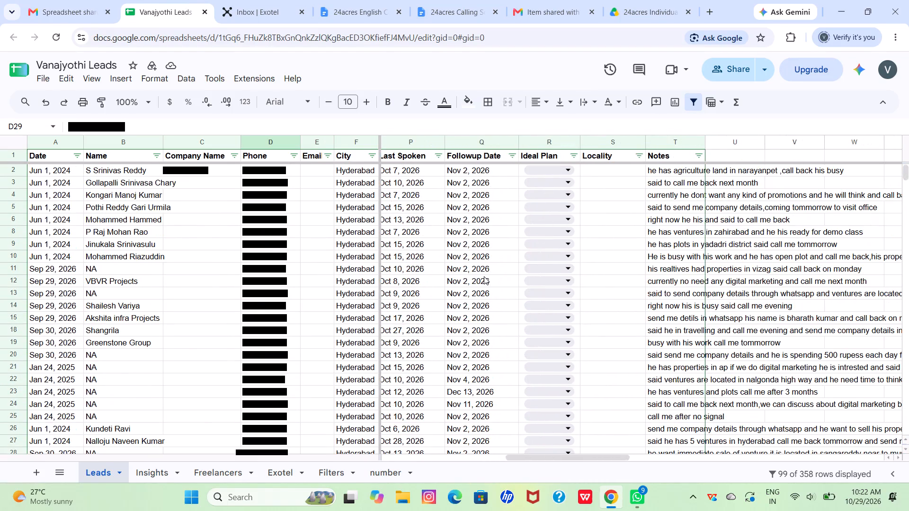
{"action": "scroll", "coordinate": [484, 276], "scroll_direction": "down", "scroll_amount": 1}
{"action": "scroll", "coordinate": [484, 276], "scroll_direction": "left", "scroll_amount": 1}
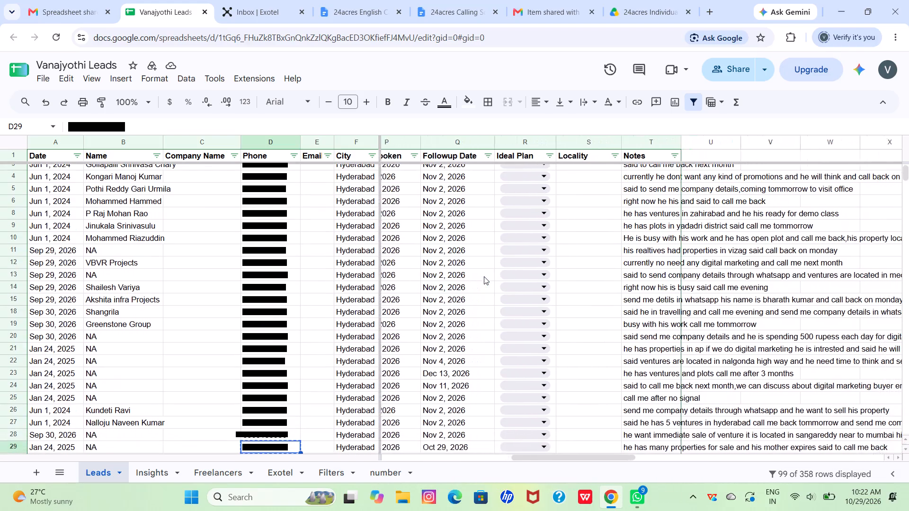
{"action": "scroll", "coordinate": [484, 276], "scroll_direction": "left", "scroll_amount": 1}
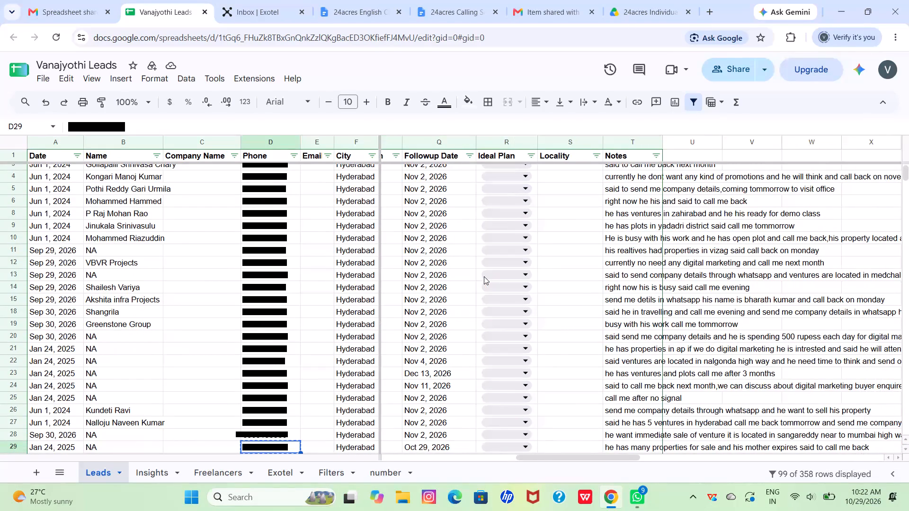
{"action": "scroll", "coordinate": [484, 276], "scroll_direction": "down", "scroll_amount": 1}
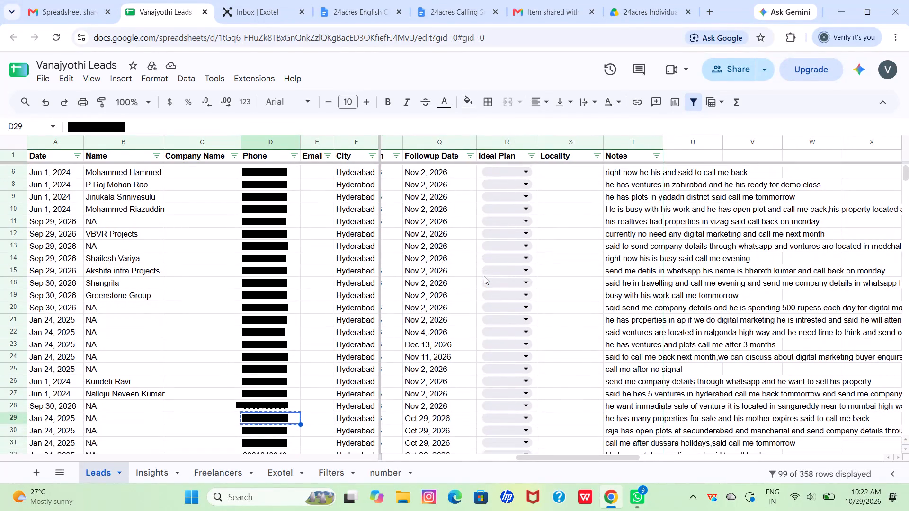
{"action": "scroll", "coordinate": [484, 276], "scroll_direction": "up", "scroll_amount": 5}
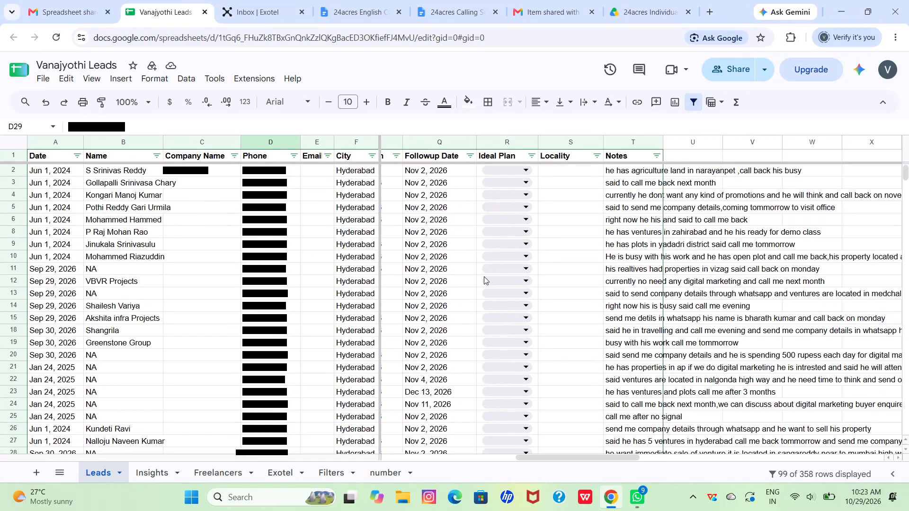
{"action": "scroll", "coordinate": [484, 276], "scroll_direction": "left", "scroll_amount": 2}
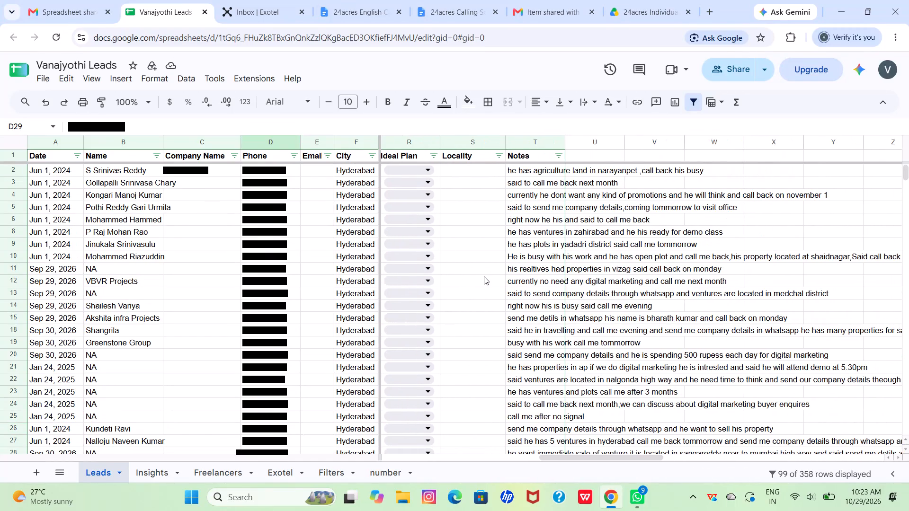
{"action": "scroll", "coordinate": [474, 255], "scroll_direction": "right", "scroll_amount": 2}
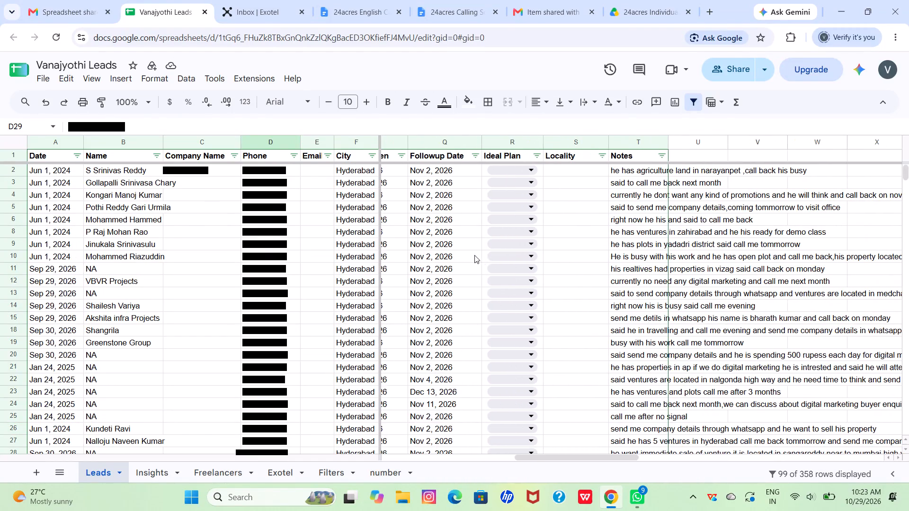
{"action": "scroll", "coordinate": [474, 255], "scroll_direction": "right", "scroll_amount": 2}
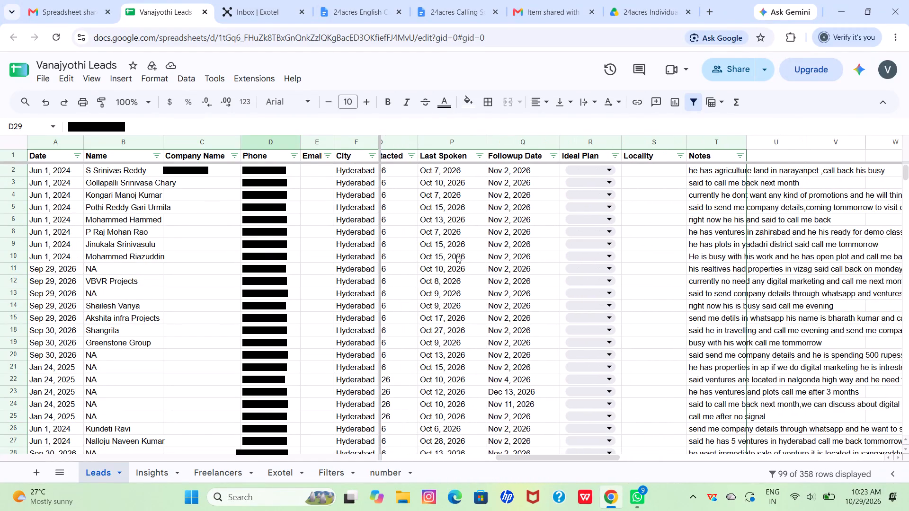
{"action": "double_click", "coordinate": [456, 255]}
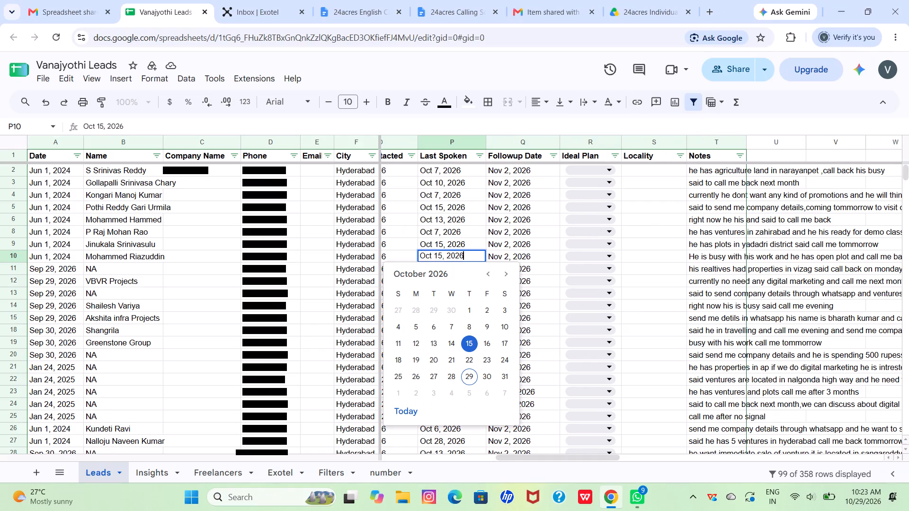
{"action": "left_click", "coordinate": [468, 376]}
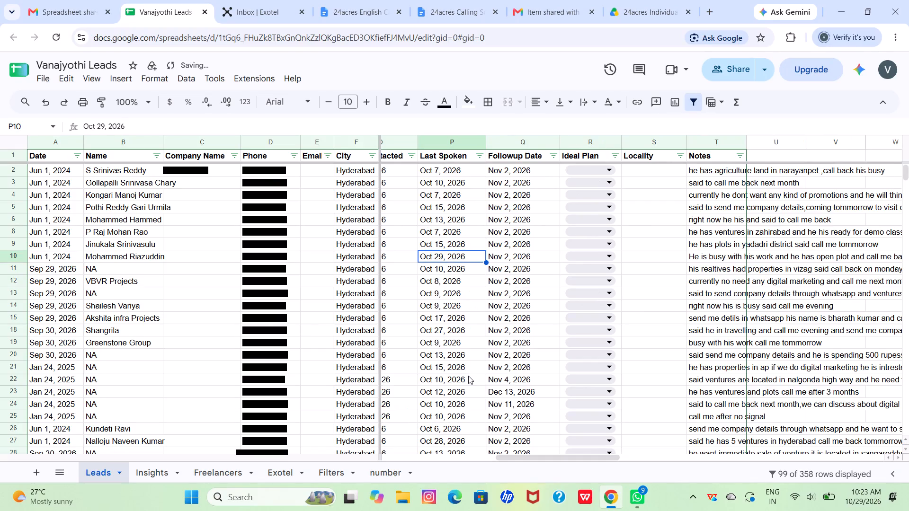
{"action": "left_click", "coordinate": [506, 253]}
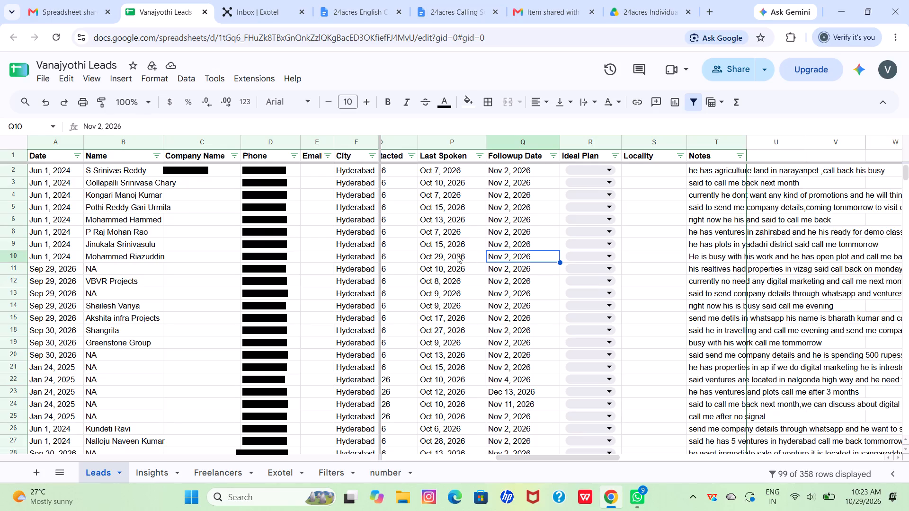
Update the row 10 lead's call counts to 11 in the Attempts column and 4 in the adjacent Conv column.
{"action": "scroll", "coordinate": [457, 255], "scroll_direction": "right", "scroll_amount": 3}
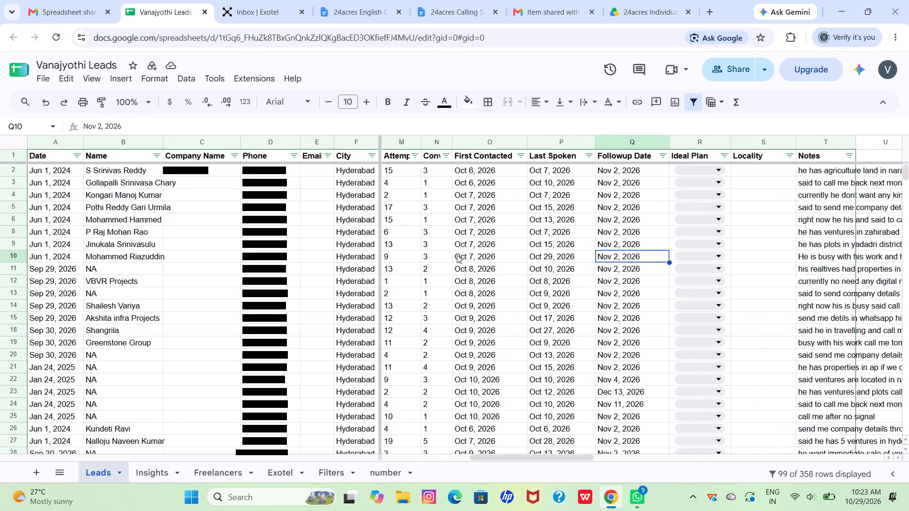
{"action": "scroll", "coordinate": [457, 255], "scroll_direction": "right", "scroll_amount": 1}
{"action": "left_click", "coordinate": [433, 256]}
{"action": "type", "text": "11"}
{"action": "left_click", "coordinate": [460, 257]}
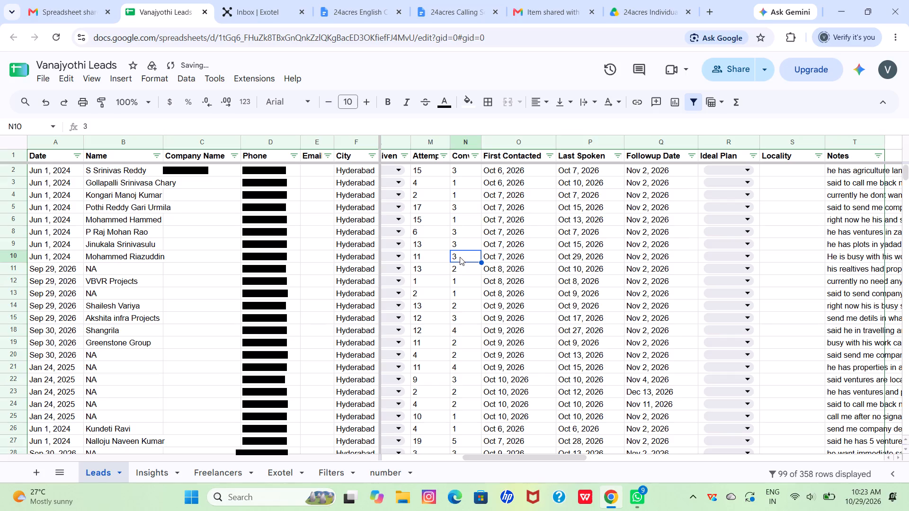
{"action": "key", "text": "4"}
{"action": "left_click", "coordinate": [503, 261]}
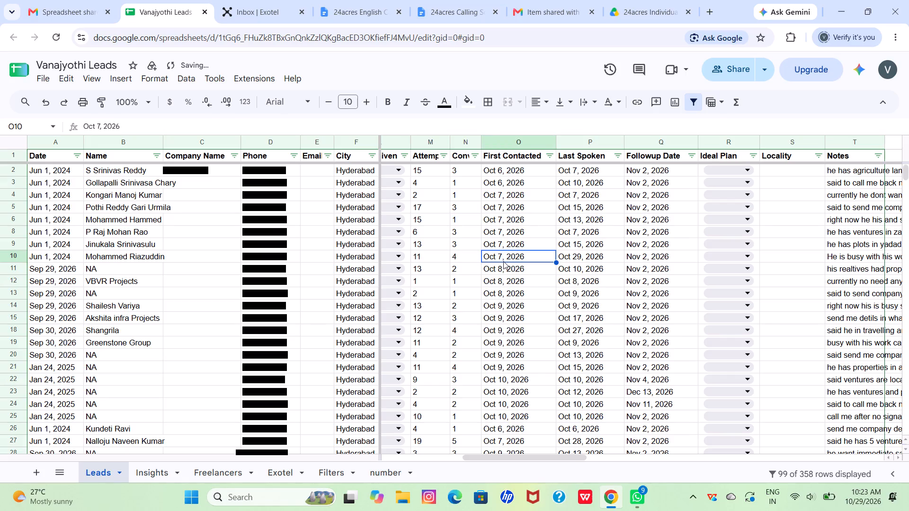
Set the Last Spoken date of the lead in row 29 to Oct 29, 2026.
{"action": "scroll", "coordinate": [503, 261], "scroll_direction": "down", "scroll_amount": 4}
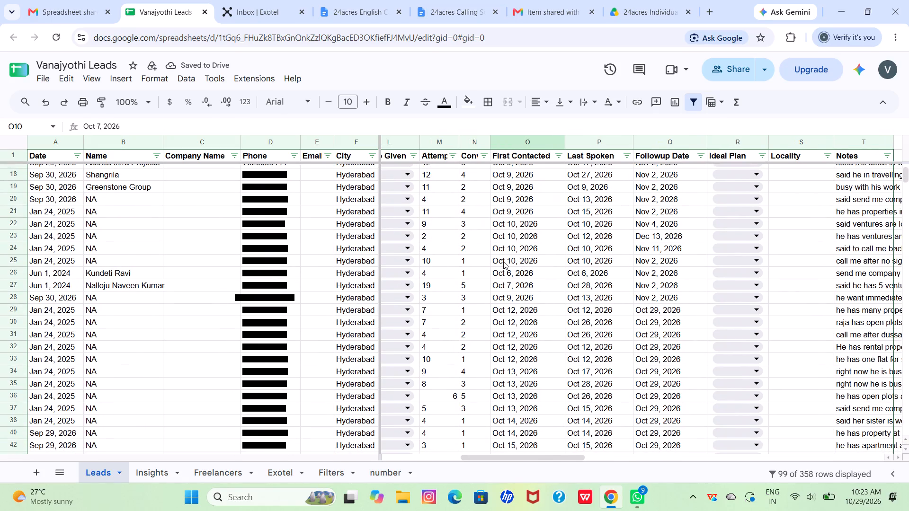
{"action": "scroll", "coordinate": [503, 261], "scroll_direction": "down", "scroll_amount": 2}
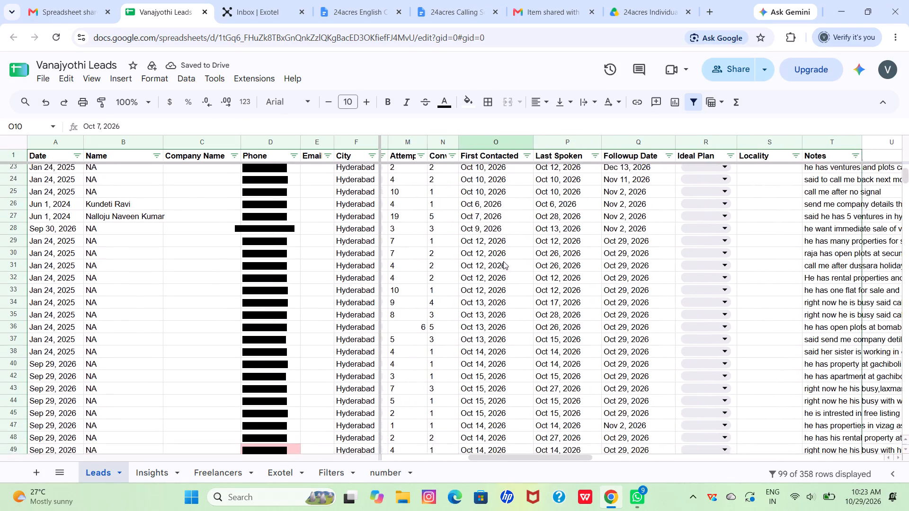
{"action": "scroll", "coordinate": [503, 261], "scroll_direction": "down", "scroll_amount": 2}
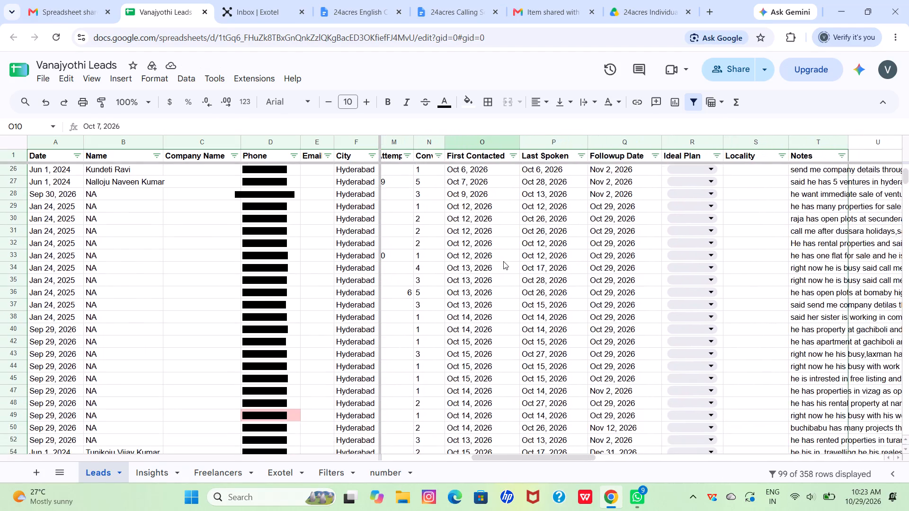
{"action": "scroll", "coordinate": [503, 261], "scroll_direction": "left", "scroll_amount": 4}
{"action": "scroll", "coordinate": [503, 261], "scroll_direction": "right", "scroll_amount": 1}
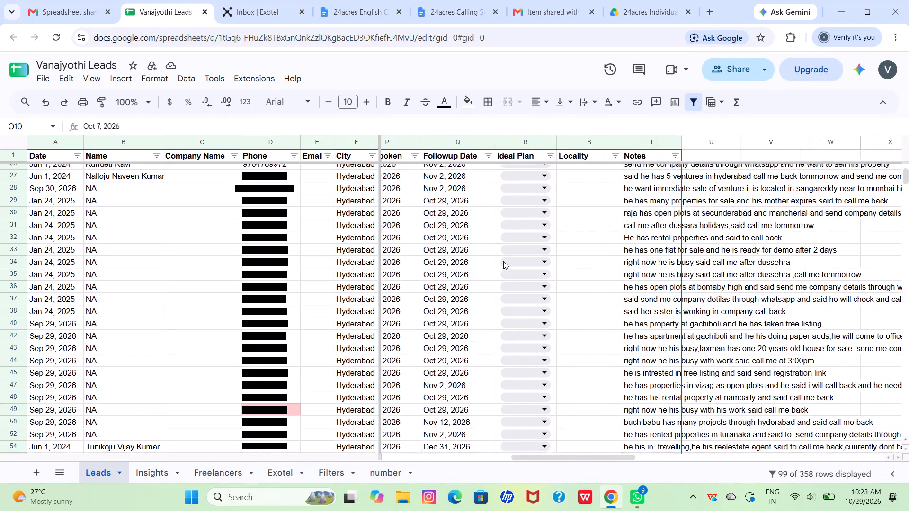
{"action": "scroll", "coordinate": [503, 261], "scroll_direction": "right", "scroll_amount": 3}
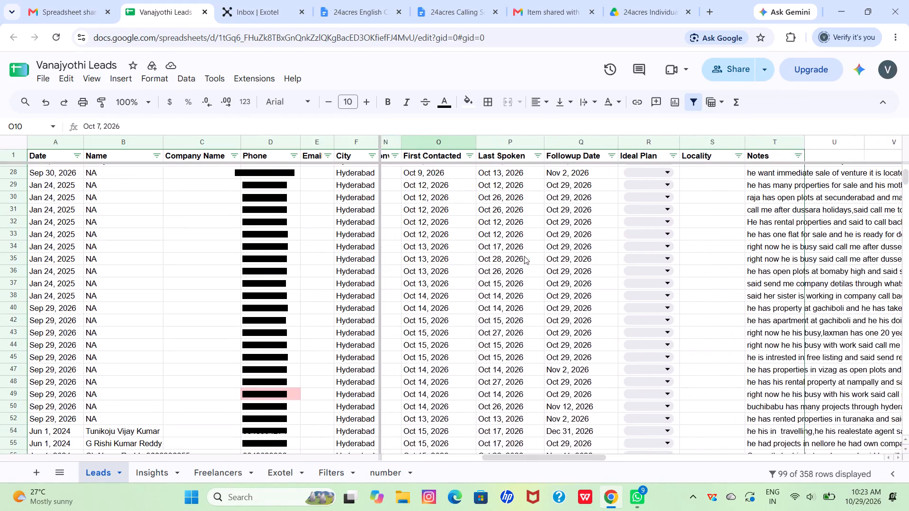
{"action": "scroll", "coordinate": [524, 256], "scroll_direction": "right", "scroll_amount": 1}
{"action": "double_click", "coordinate": [522, 184]}
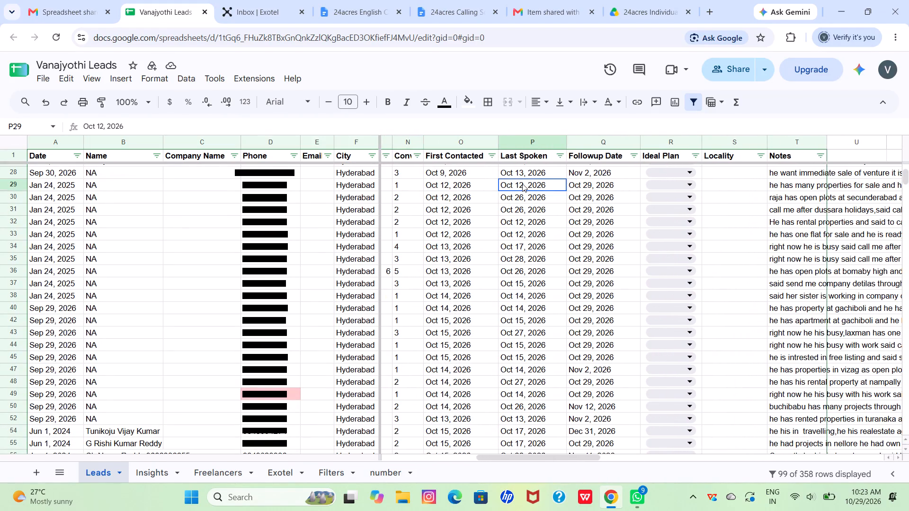
{"action": "left_click", "coordinate": [551, 301]}
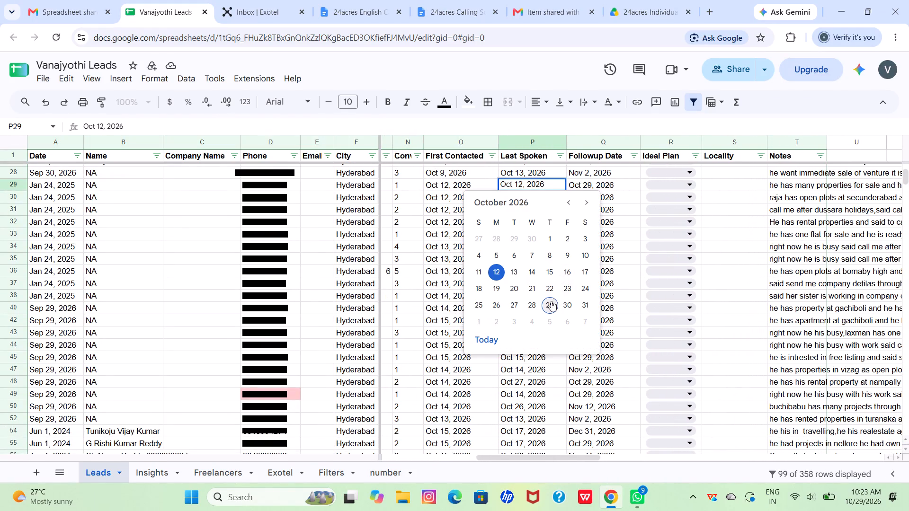
Append ",some one lifted call" to the end of the call note for the lead in row 29.
{"action": "scroll", "coordinate": [582, 274], "scroll_direction": "left", "scroll_amount": 2}
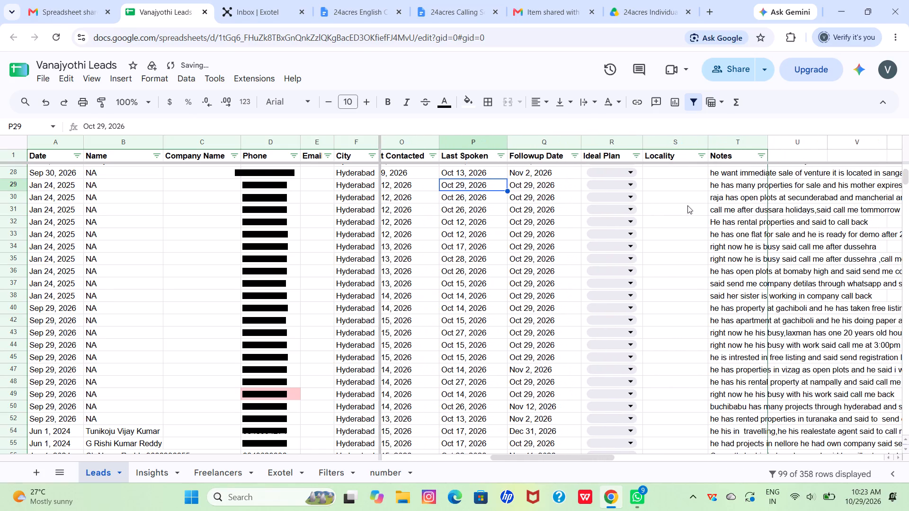
{"action": "double_click", "coordinate": [719, 185]}
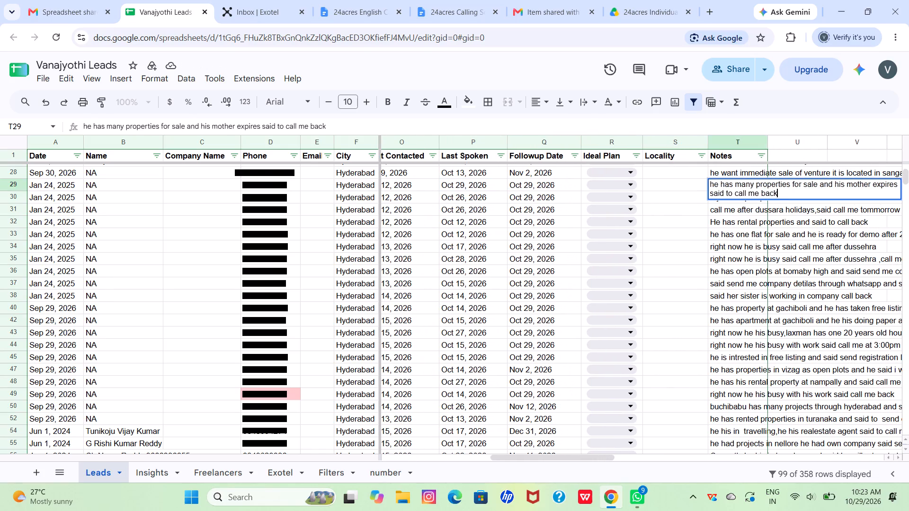
{"action": "key", "text": "comma"}
{"action": "type", "text": "call"}
{"action": "key", "text": "BackSpace"}
{"action": "key", "text": "BackSpace"}
{"action": "key", "text": "BackSpace"}
{"action": "key", "text": "BackSpace"}
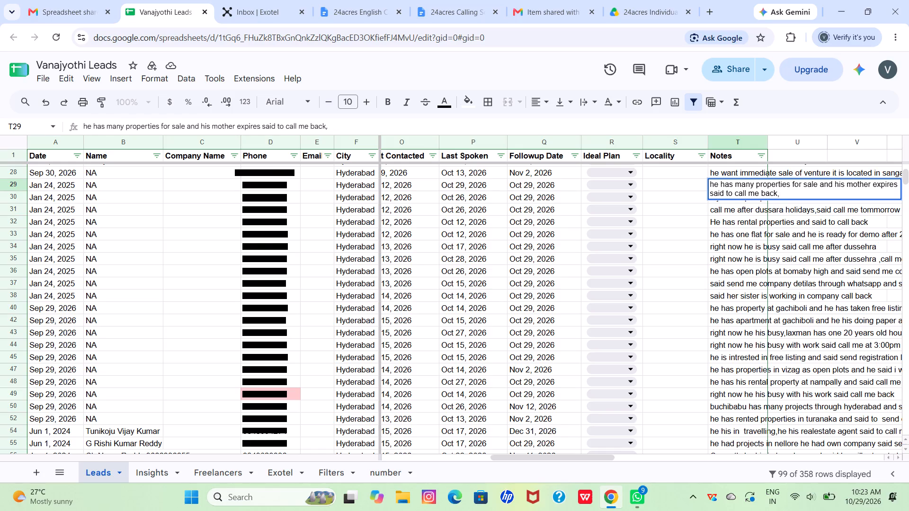
{"action": "type", "text": "so"}
{"action": "type", "text": "me one lifted"}
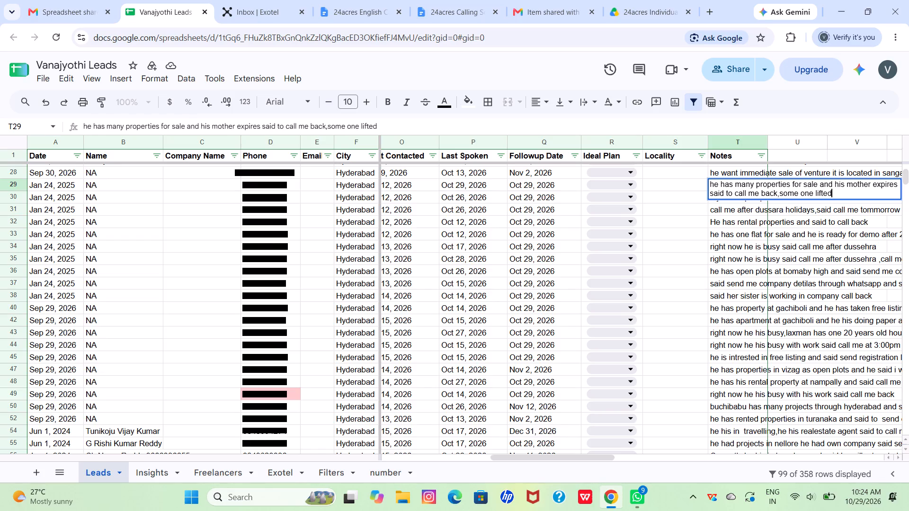
{"action": "key", "text": "space"}
{"action": "type", "text": "call"}
{"action": "key", "text": "Return"}
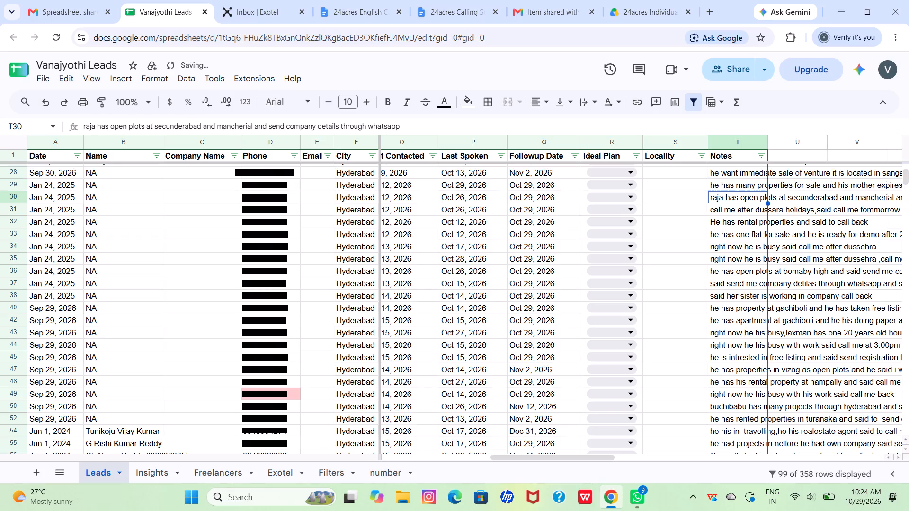
Update the row 29 lead's call counts to 8 in the Attempts column and 2 in the adjacent Conv column.
{"action": "scroll", "coordinate": [719, 185], "scroll_direction": "right", "scroll_amount": 1}
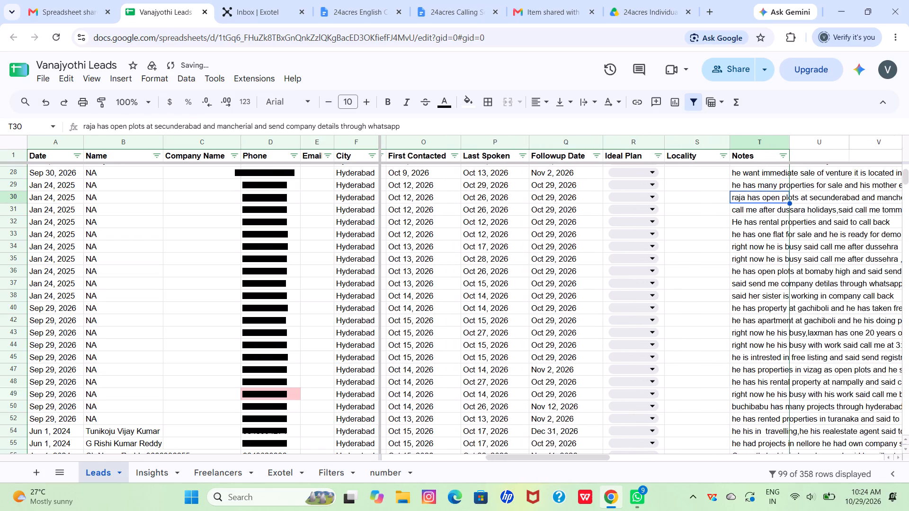
{"action": "scroll", "coordinate": [719, 185], "scroll_direction": "right", "scroll_amount": 4}
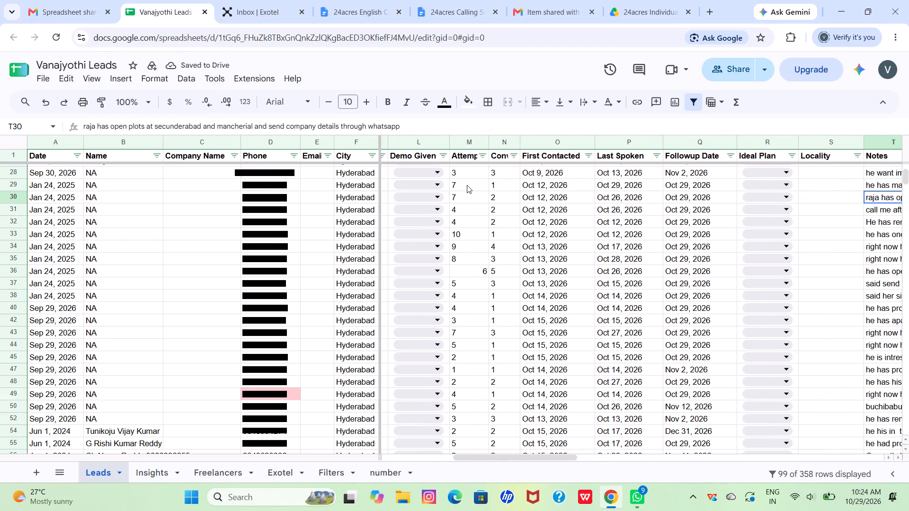
{"action": "left_click", "coordinate": [467, 185]}
{"action": "key", "text": "8"}
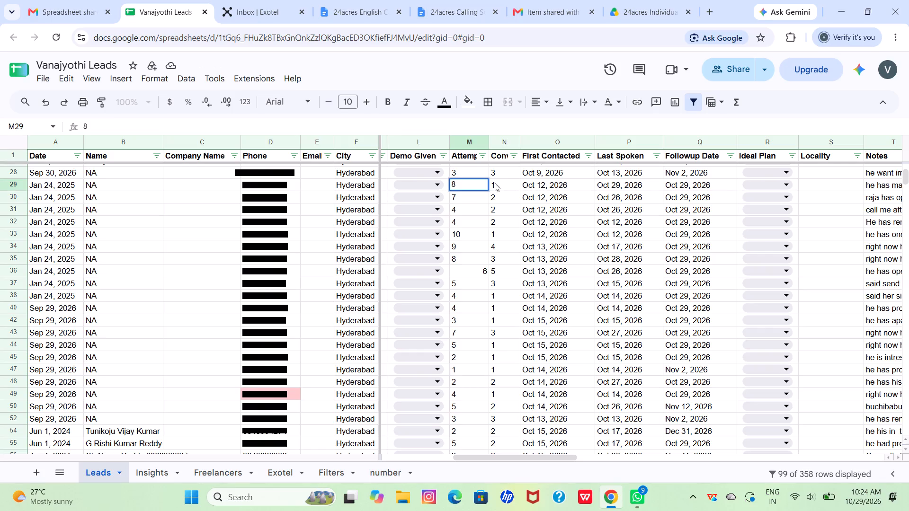
{"action": "left_click", "coordinate": [500, 183]}
{"action": "key", "text": "2"}
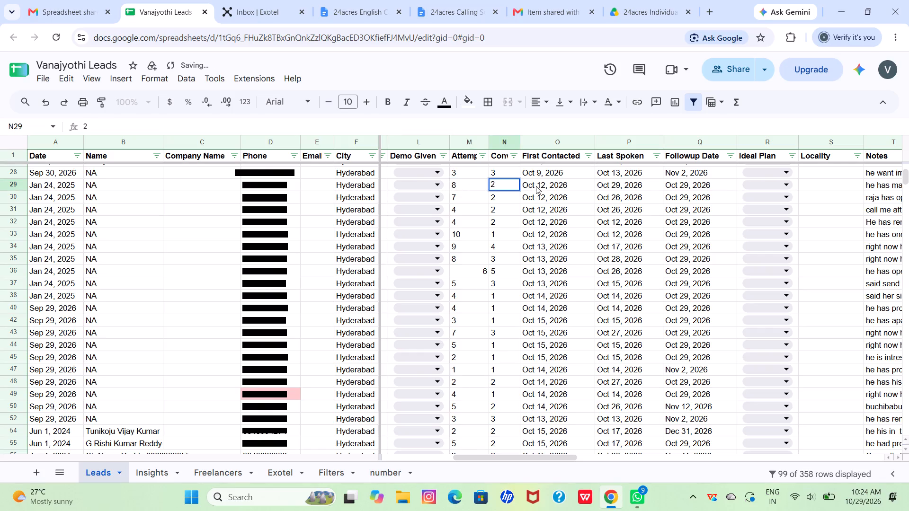
{"action": "left_click", "coordinate": [544, 188]}
Check the follow-up date, last spoken date and attempt counts of the next lead, in row 30.
{"action": "scroll", "coordinate": [544, 188], "scroll_direction": "left", "scroll_amount": 4}
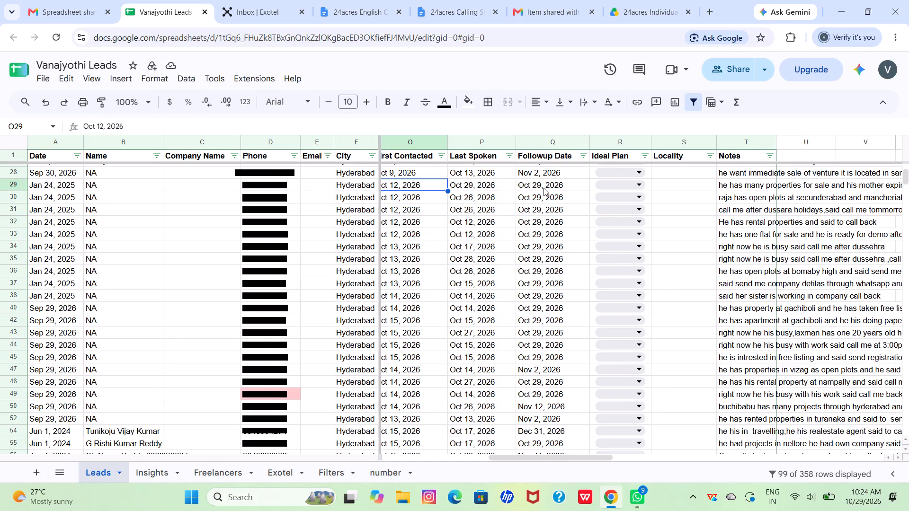
{"action": "left_click", "coordinate": [546, 200]}
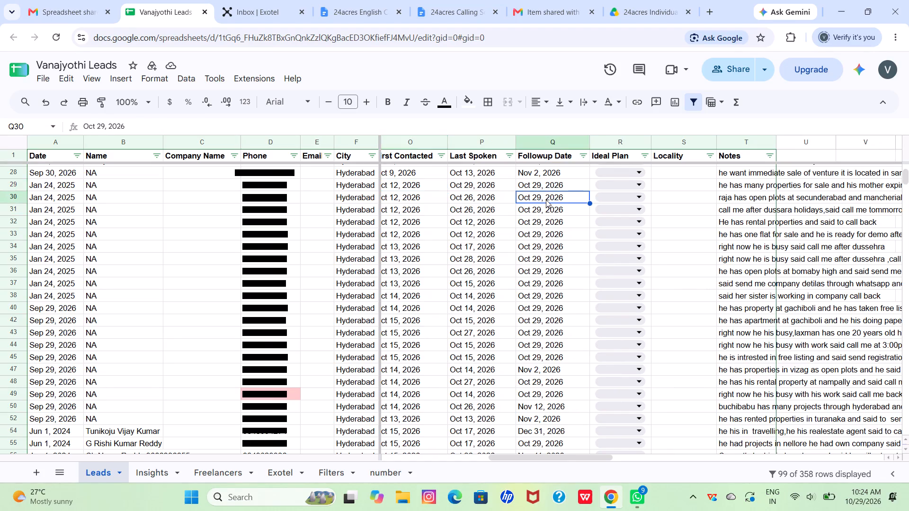
{"action": "scroll", "coordinate": [546, 200], "scroll_direction": "down", "scroll_amount": 1}
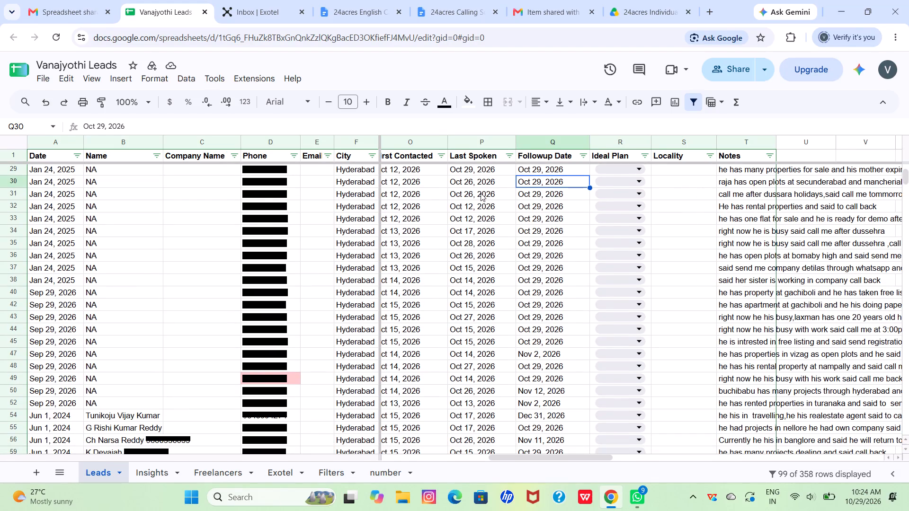
{"action": "scroll", "coordinate": [481, 193], "scroll_direction": "right", "scroll_amount": 3}
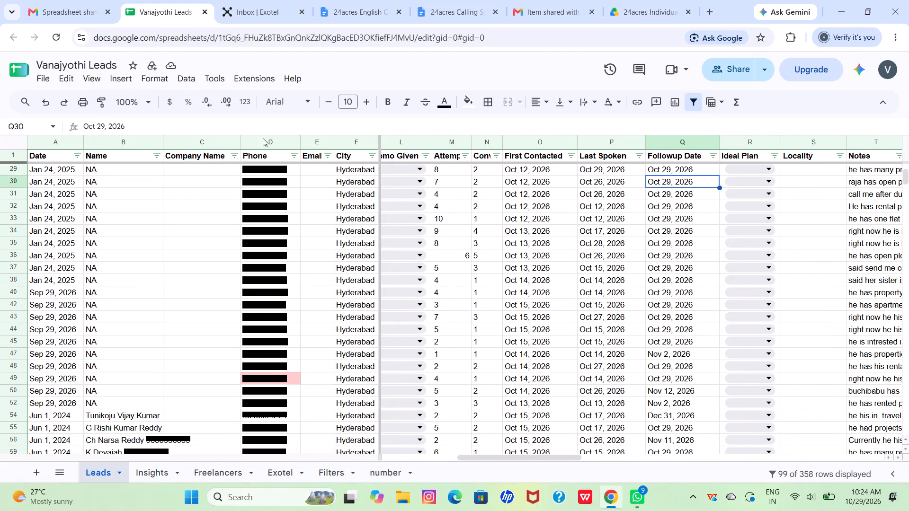
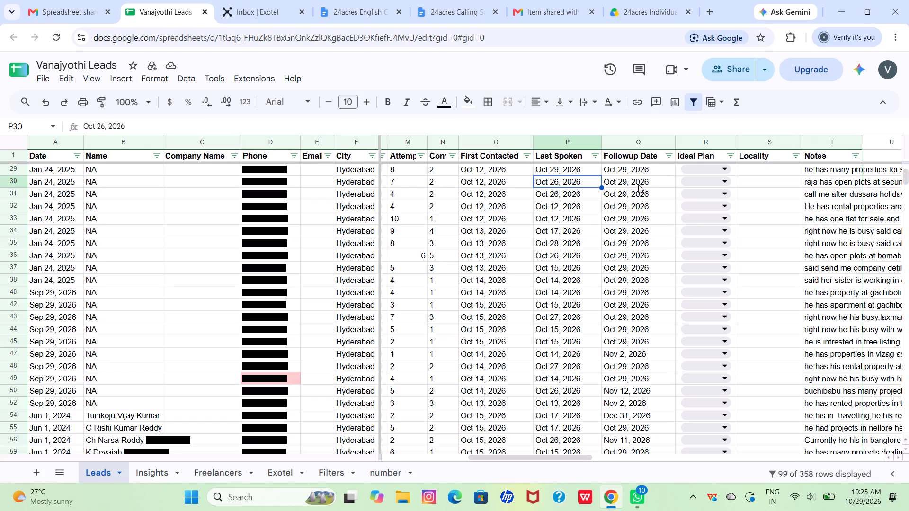
Set the Followup Date of the lead in row 30 to Nov 2, 2026.
{"action": "double_click", "coordinate": [638, 185]}
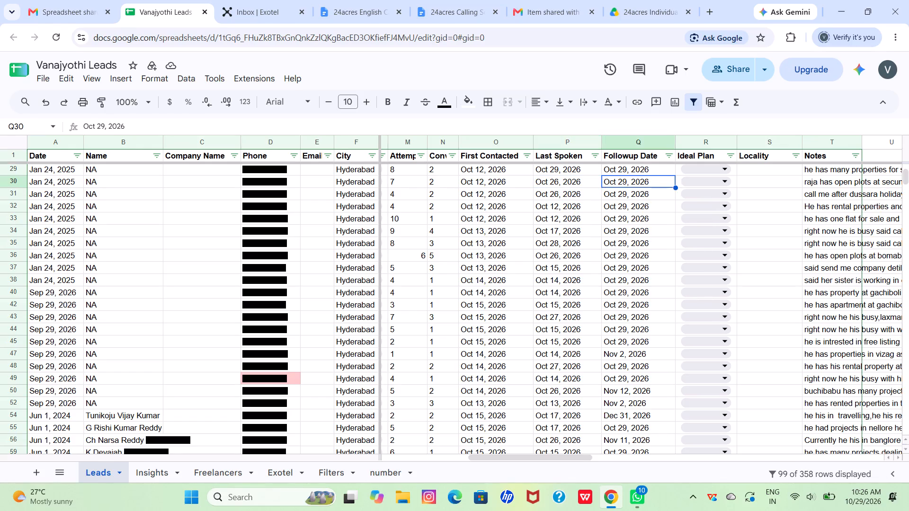
{"action": "left_click", "coordinate": [603, 318]}
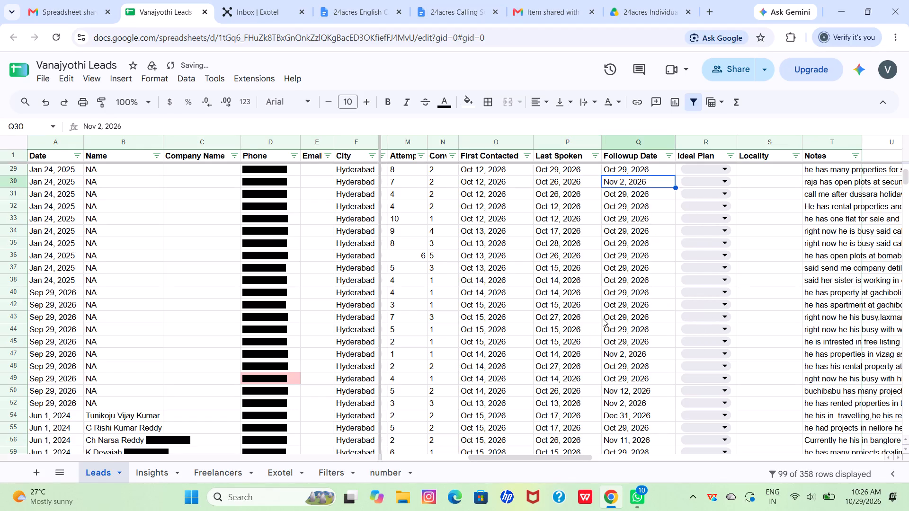
Review the dates, call counts and note of the lead in row 31, and copy that lead's phone number.
{"action": "left_click", "coordinate": [652, 196]}
{"action": "scroll", "coordinate": [652, 196], "scroll_direction": "left", "scroll_amount": 2}
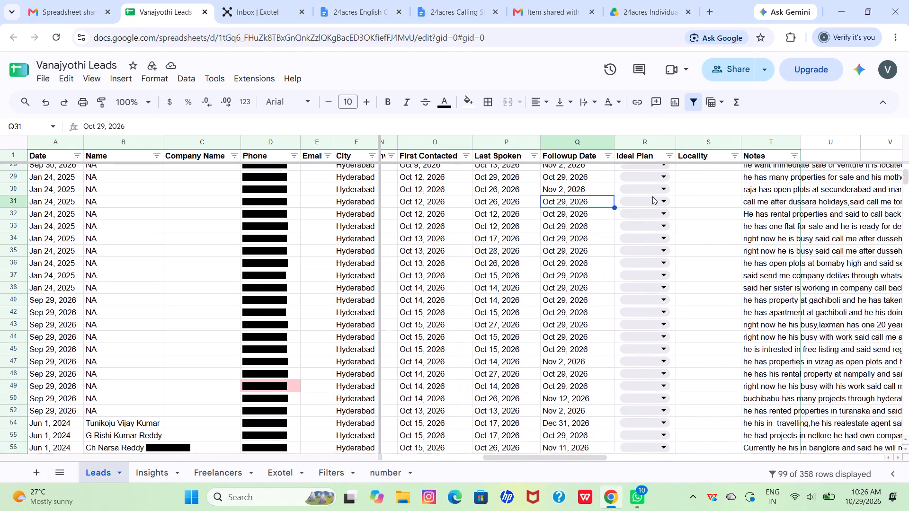
{"action": "scroll", "coordinate": [652, 196], "scroll_direction": "left", "scroll_amount": 2}
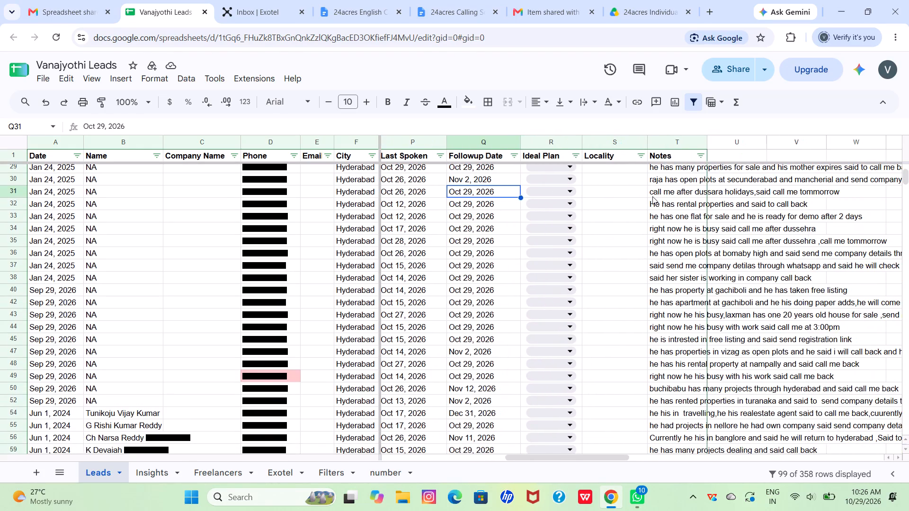
{"action": "scroll", "coordinate": [652, 196], "scroll_direction": "right", "scroll_amount": 3}
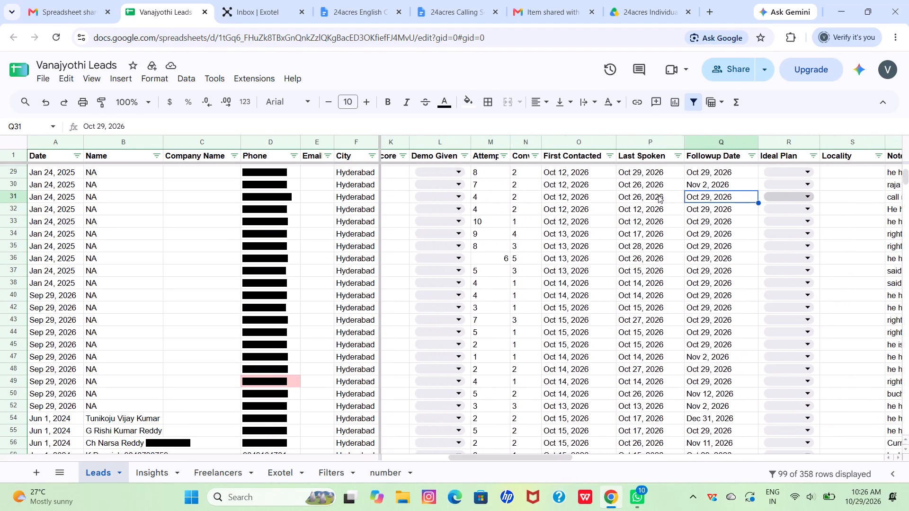
{"action": "scroll", "coordinate": [658, 195], "scroll_direction": "right", "scroll_amount": 1}
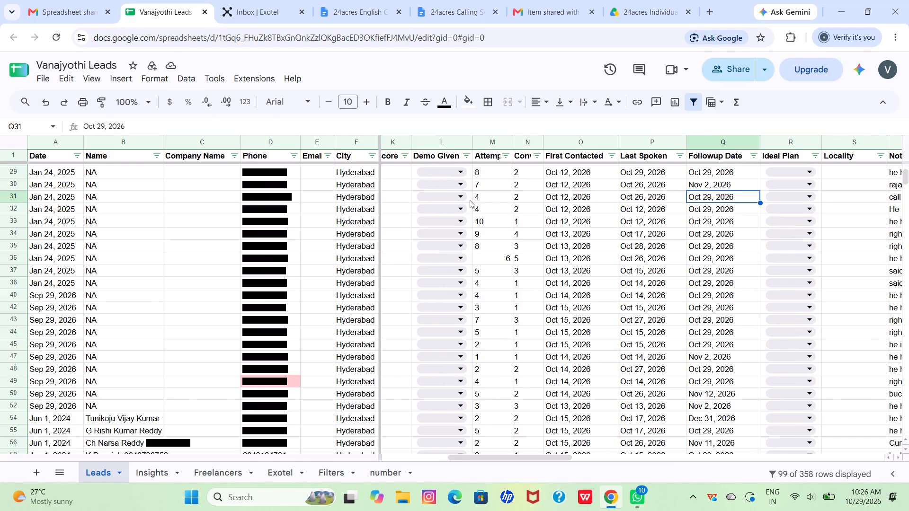
{"action": "scroll", "coordinate": [470, 200], "scroll_direction": "left", "scroll_amount": 1}
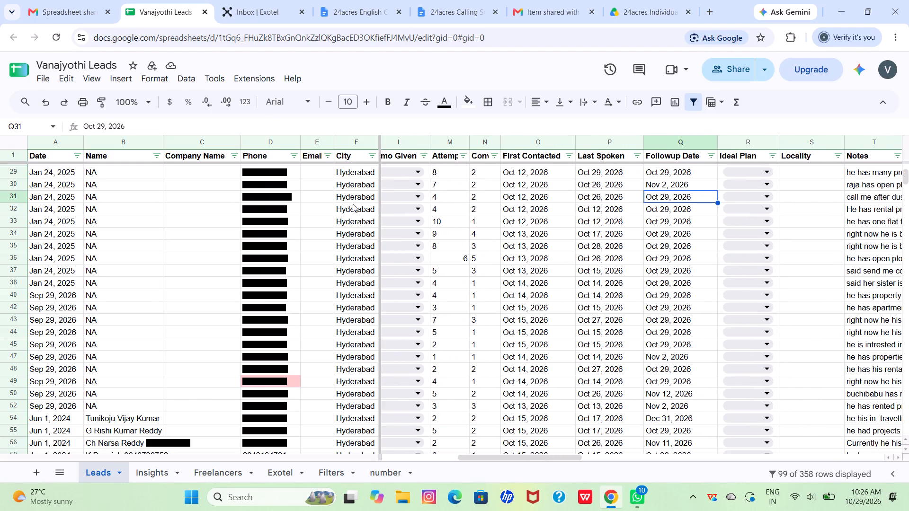
{"action": "left_click", "coordinate": [286, 197]}
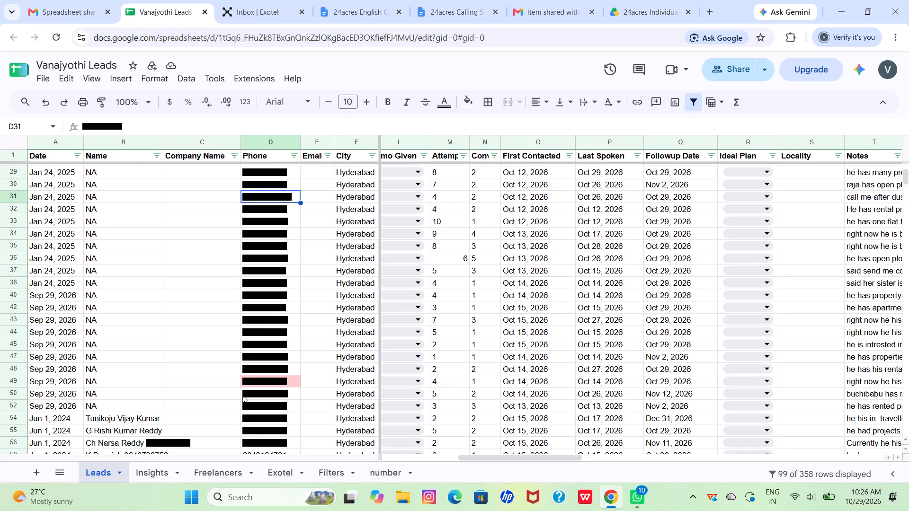
{"action": "scroll", "coordinate": [537, 383], "scroll_direction": "left", "scroll_amount": 3}
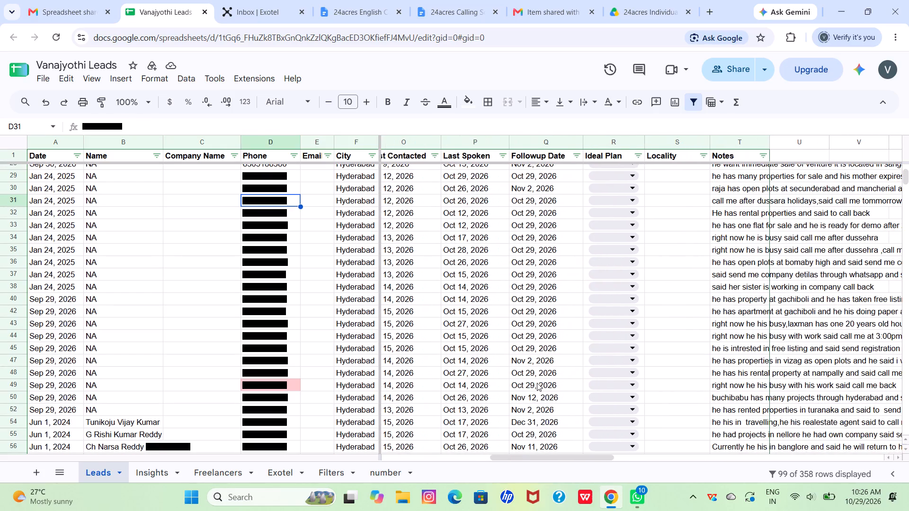
{"action": "scroll", "coordinate": [537, 383], "scroll_direction": "left", "scroll_amount": 2}
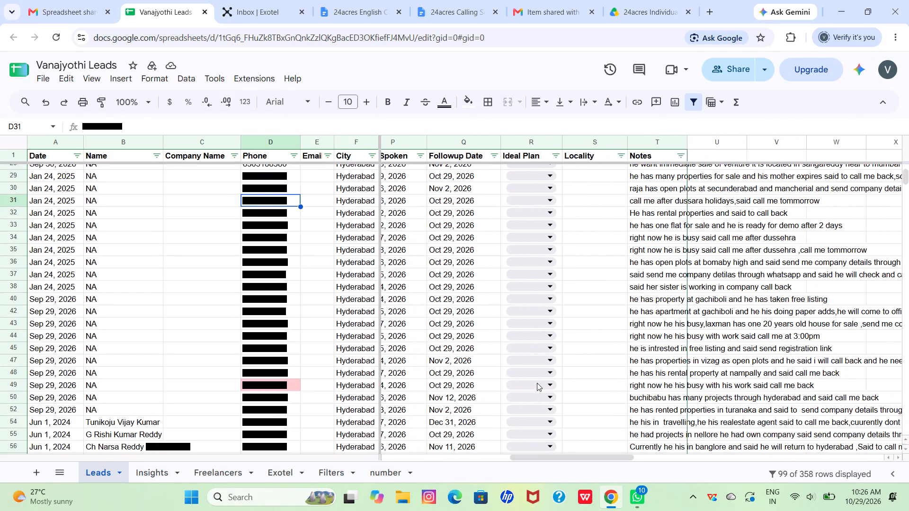
{"action": "scroll", "coordinate": [537, 383], "scroll_direction": "left", "scroll_amount": 1}
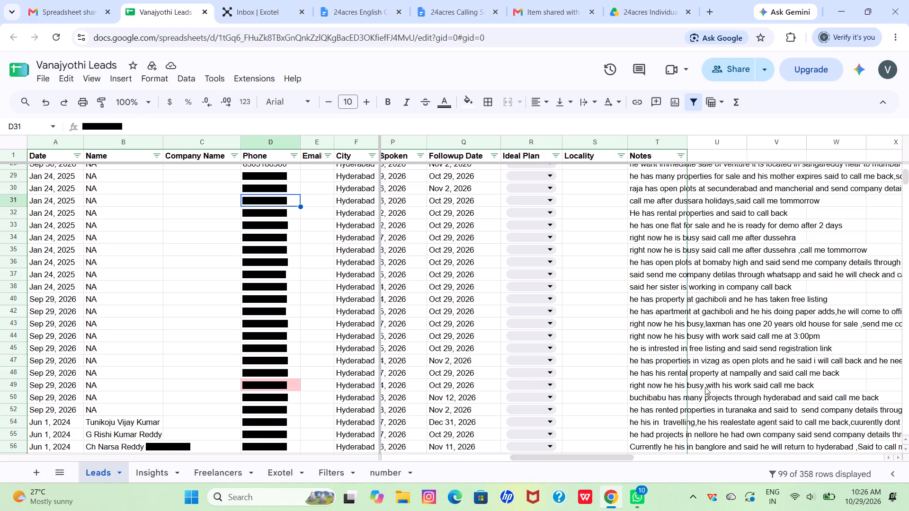
{"action": "key", "text": "ctrl+c"}
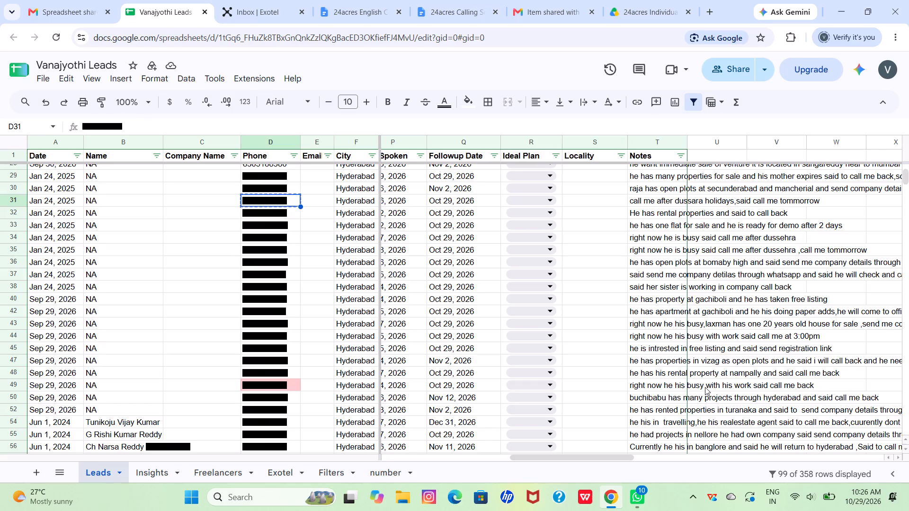
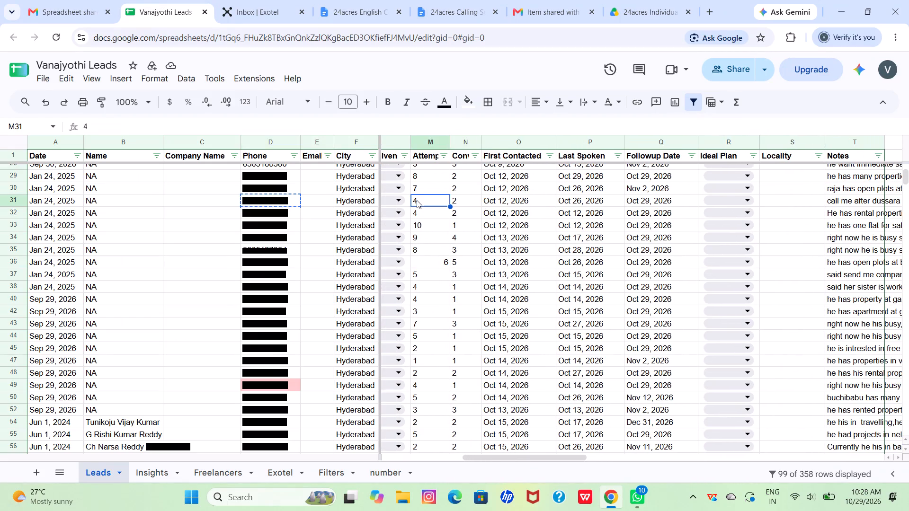
Set the attempts count of the lead in row 31 to 6.
{"action": "key", "text": "6"}
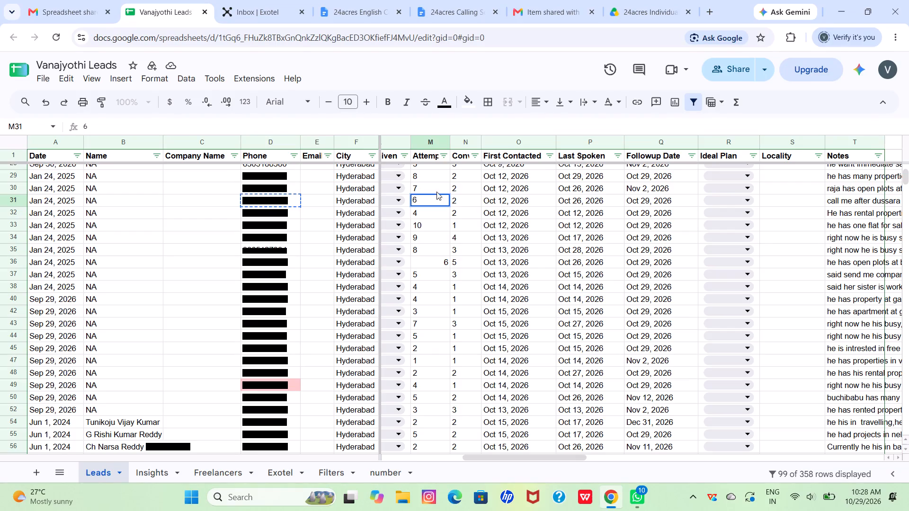
{"action": "left_click", "coordinate": [456, 200]}
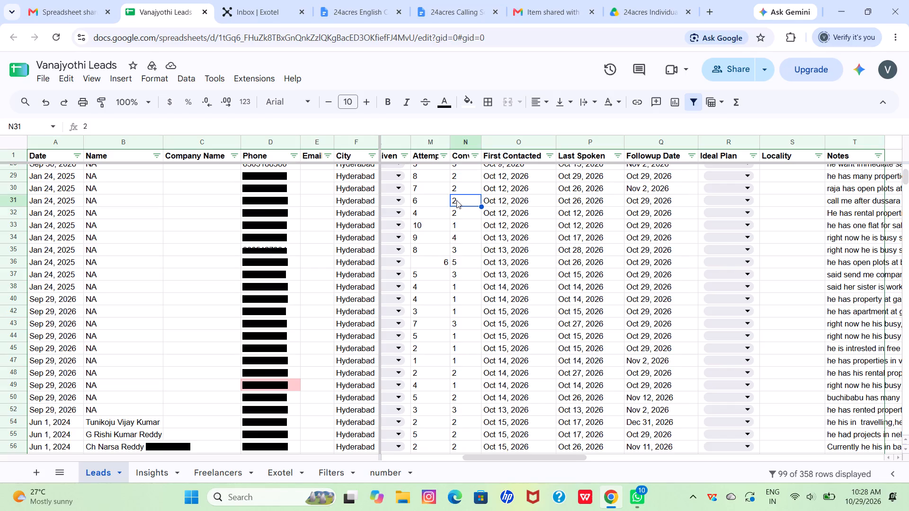
Read through the Notes of the filtered leads, from the lead in row 31 down to the last lead in the sheet.
{"action": "left_click", "coordinate": [511, 197]}
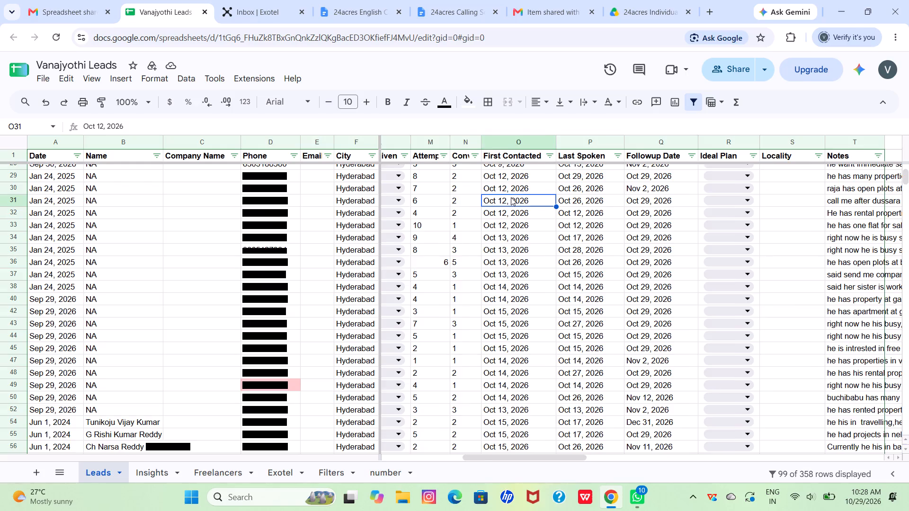
{"action": "scroll", "coordinate": [511, 197], "scroll_direction": "left", "scroll_amount": 4}
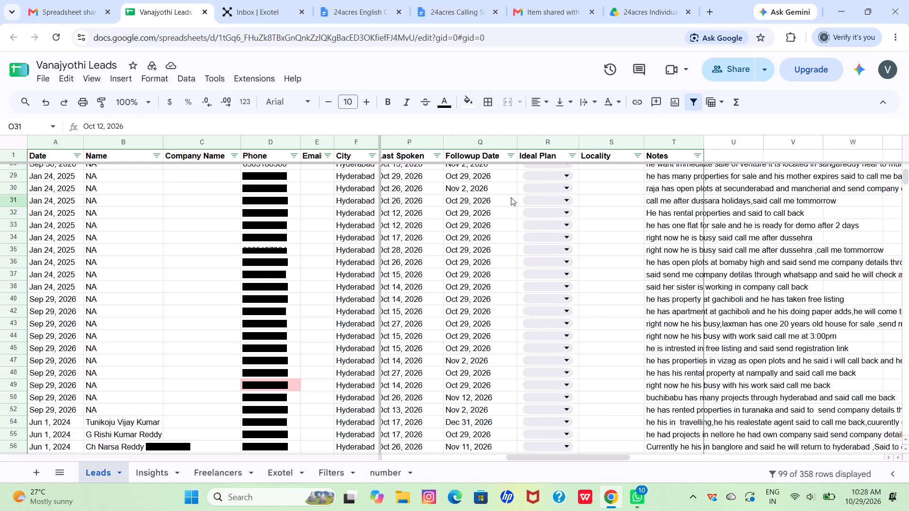
{"action": "scroll", "coordinate": [511, 197], "scroll_direction": "left", "scroll_amount": 1}
{"action": "left_click", "coordinate": [597, 205]}
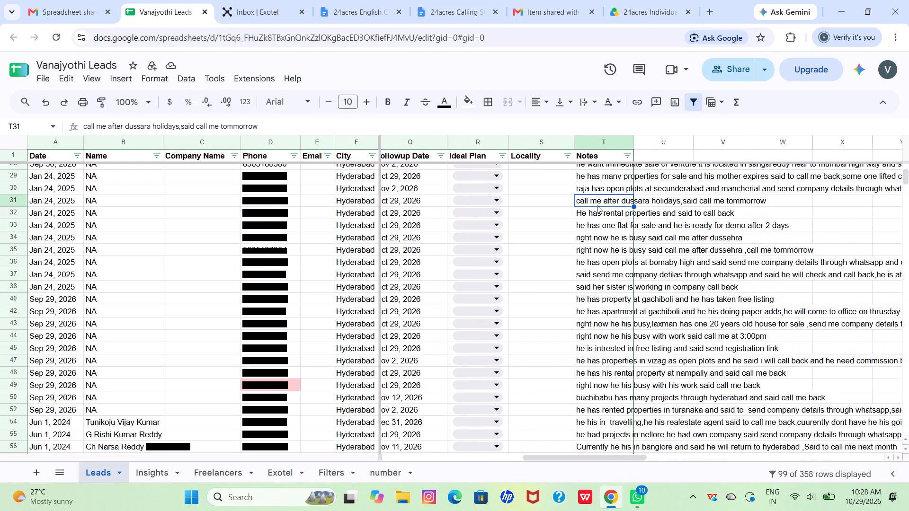
{"action": "left_click", "coordinate": [592, 220]}
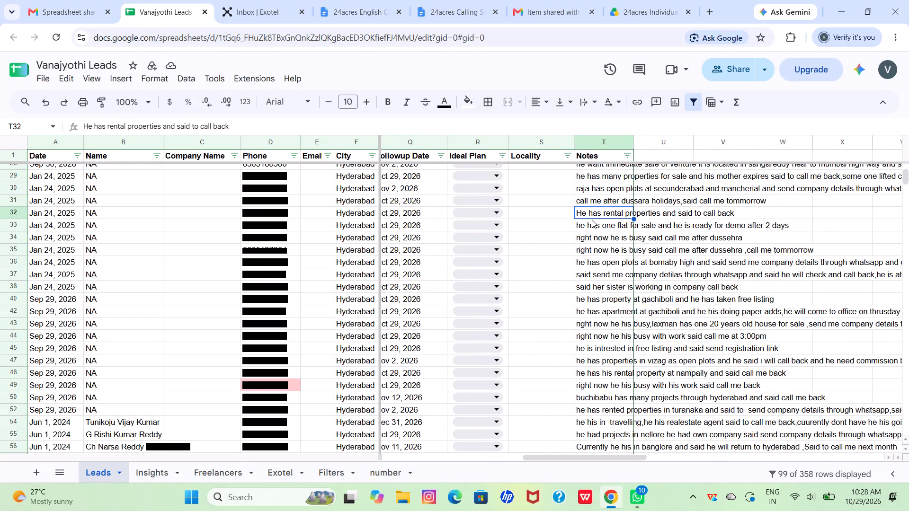
{"action": "scroll", "coordinate": [592, 220], "scroll_direction": "down", "scroll_amount": 1}
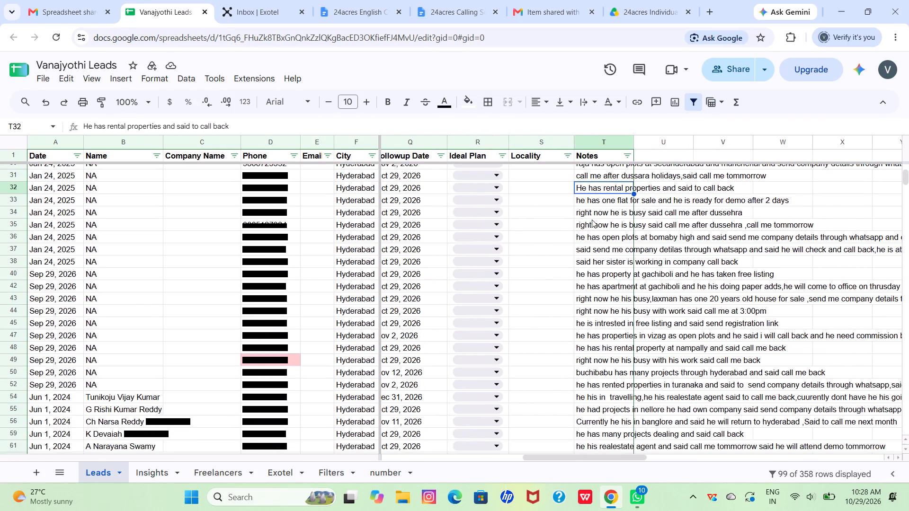
{"action": "scroll", "coordinate": [592, 220], "scroll_direction": "left", "scroll_amount": 3}
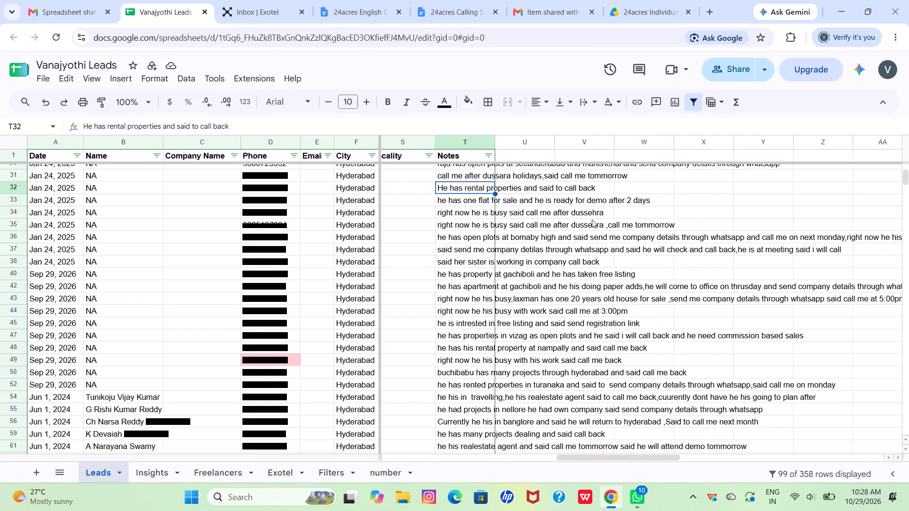
{"action": "scroll", "coordinate": [592, 220], "scroll_direction": "left", "scroll_amount": 3}
{"action": "scroll", "coordinate": [592, 220], "scroll_direction": "right", "scroll_amount": 2}
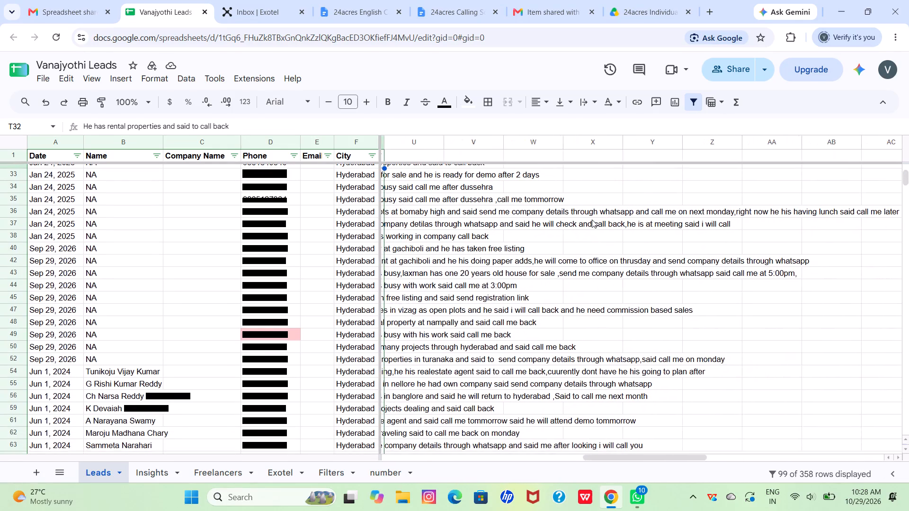
{"action": "scroll", "coordinate": [592, 220], "scroll_direction": "right", "scroll_amount": 1}
{"action": "scroll", "coordinate": [592, 220], "scroll_direction": "down", "scroll_amount": 1}
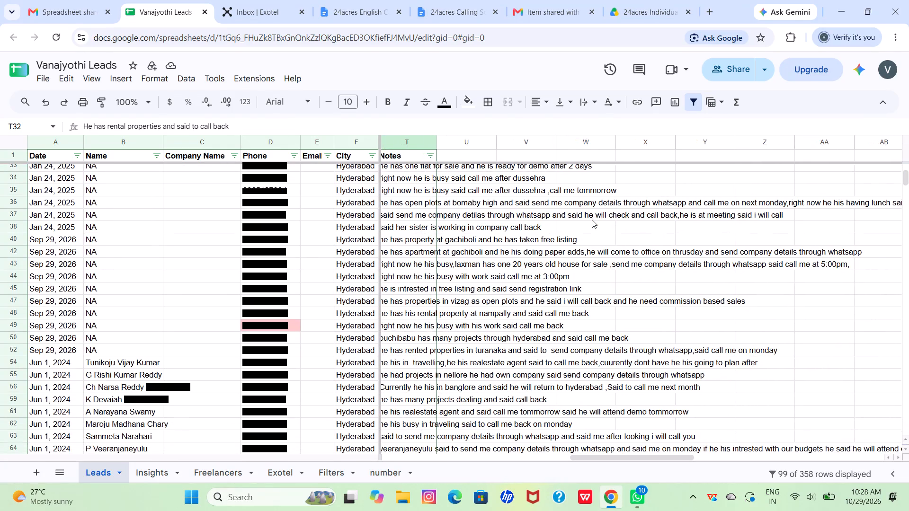
{"action": "scroll", "coordinate": [592, 220], "scroll_direction": "down", "scroll_amount": 1}
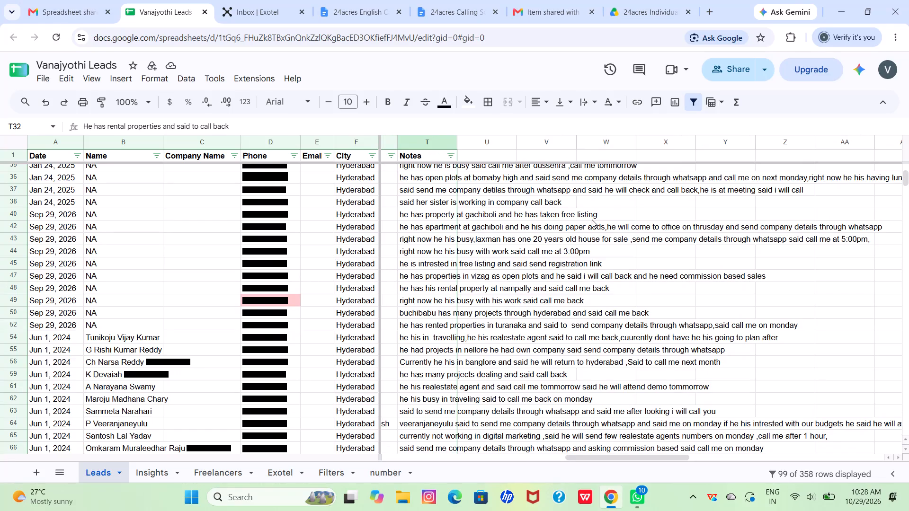
{"action": "scroll", "coordinate": [592, 220], "scroll_direction": "down", "scroll_amount": 2}
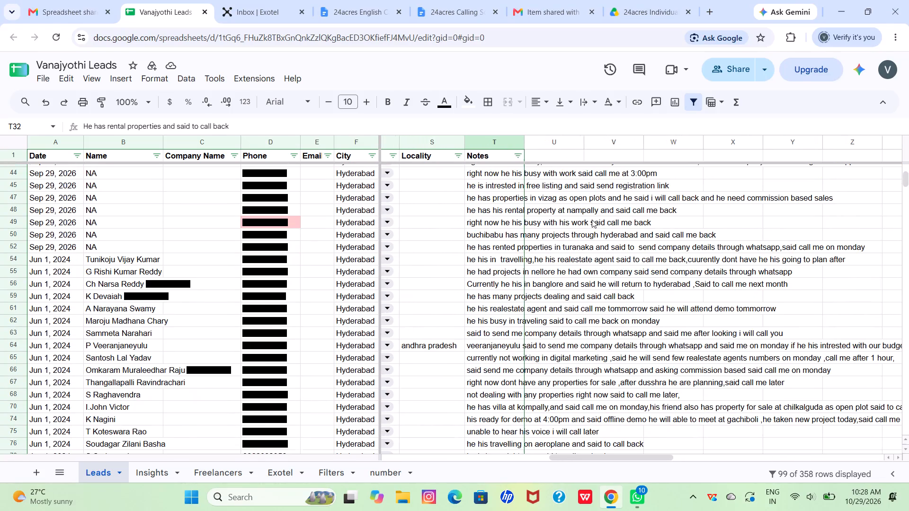
{"action": "scroll", "coordinate": [592, 220], "scroll_direction": "right", "scroll_amount": 4}
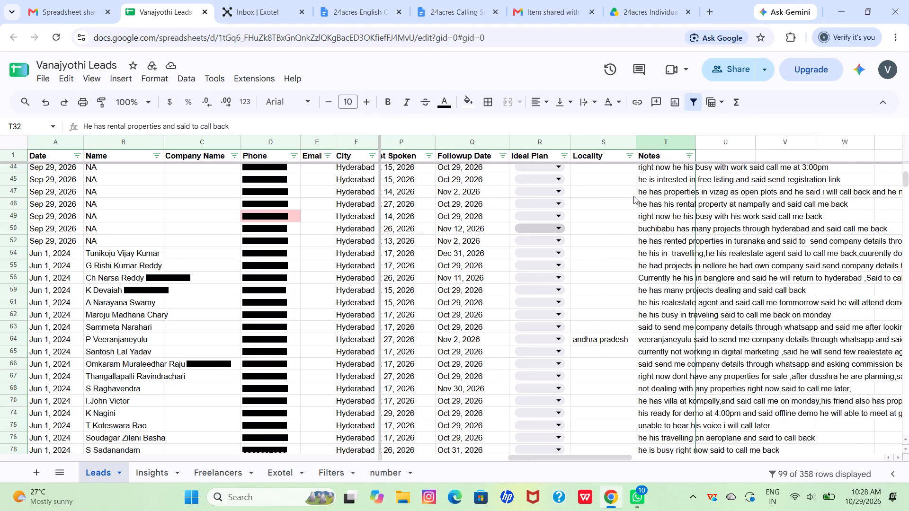
{"action": "scroll", "coordinate": [678, 206], "scroll_direction": "left", "scroll_amount": 4}
{"action": "scroll", "coordinate": [678, 206], "scroll_direction": "right", "scroll_amount": 1}
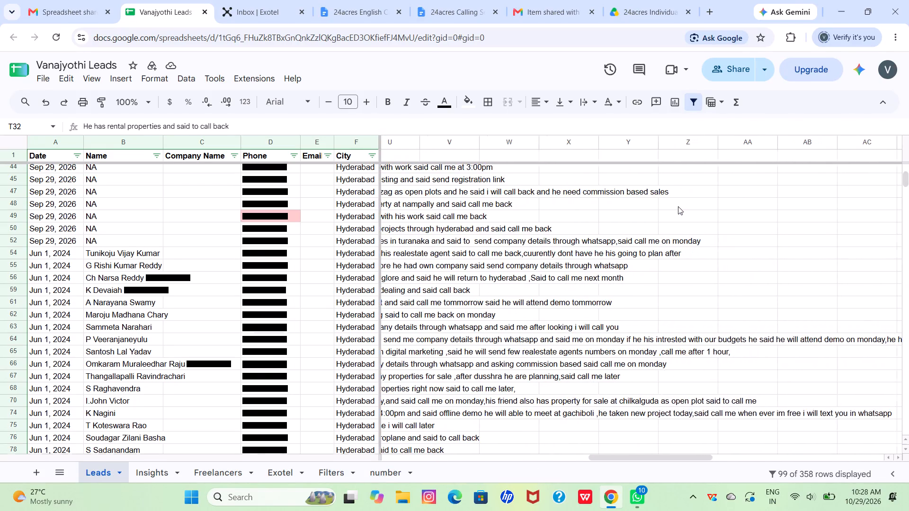
{"action": "scroll", "coordinate": [678, 206], "scroll_direction": "right", "scroll_amount": 2}
{"action": "scroll", "coordinate": [678, 206], "scroll_direction": "down", "scroll_amount": 1}
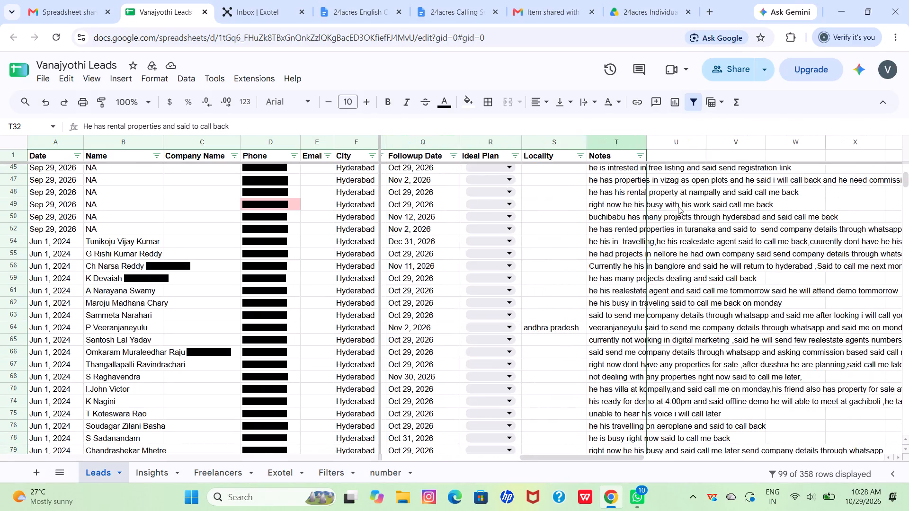
{"action": "scroll", "coordinate": [678, 206], "scroll_direction": "down", "scroll_amount": 1}
{"action": "scroll", "coordinate": [678, 206], "scroll_direction": "left", "scroll_amount": 1}
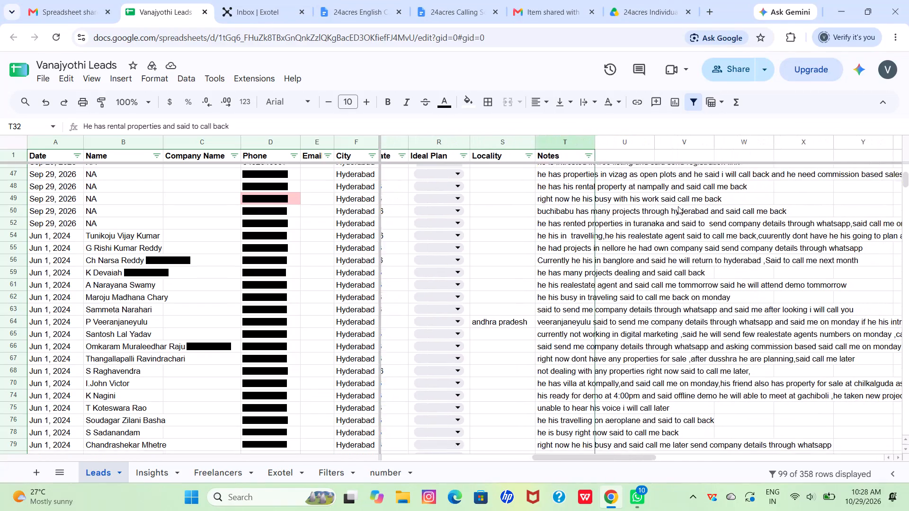
{"action": "scroll", "coordinate": [678, 206], "scroll_direction": "left", "scroll_amount": 1}
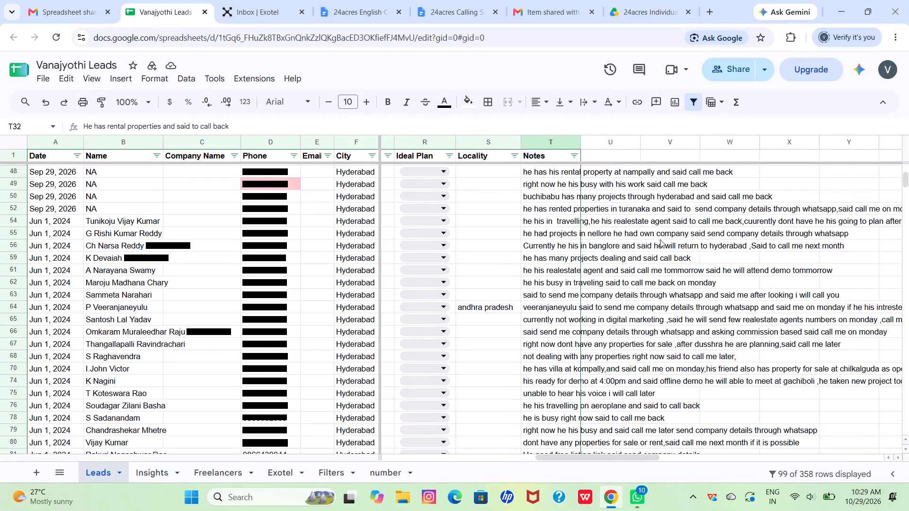
{"action": "scroll", "coordinate": [615, 238], "scroll_direction": "down", "scroll_amount": 1}
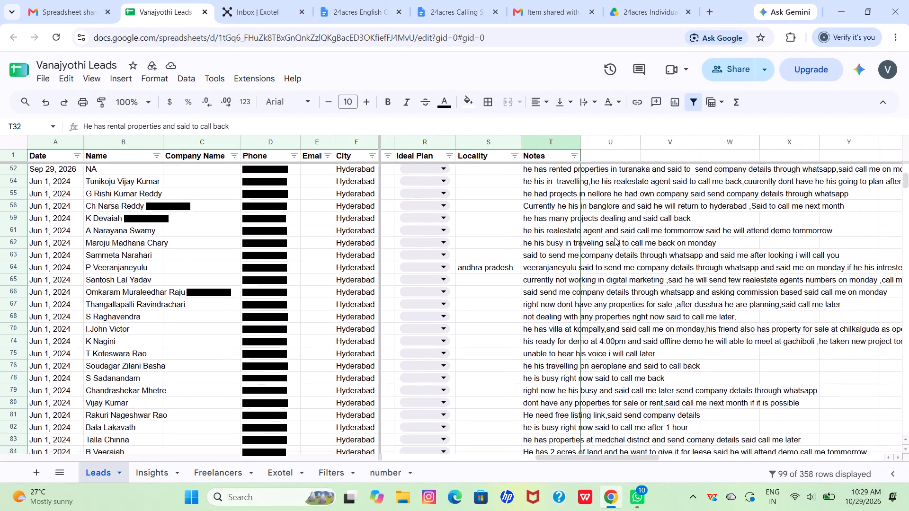
{"action": "scroll", "coordinate": [615, 238], "scroll_direction": "left", "scroll_amount": 4}
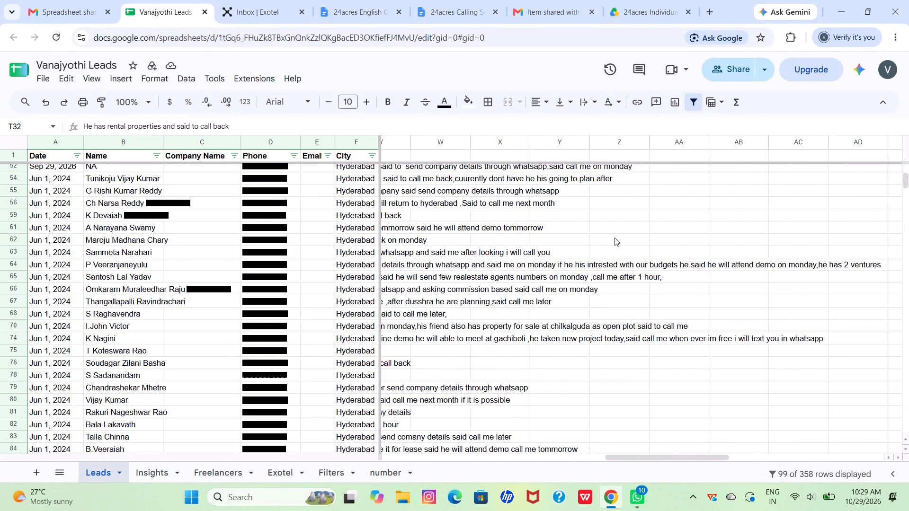
{"action": "scroll", "coordinate": [615, 238], "scroll_direction": "right", "scroll_amount": 3}
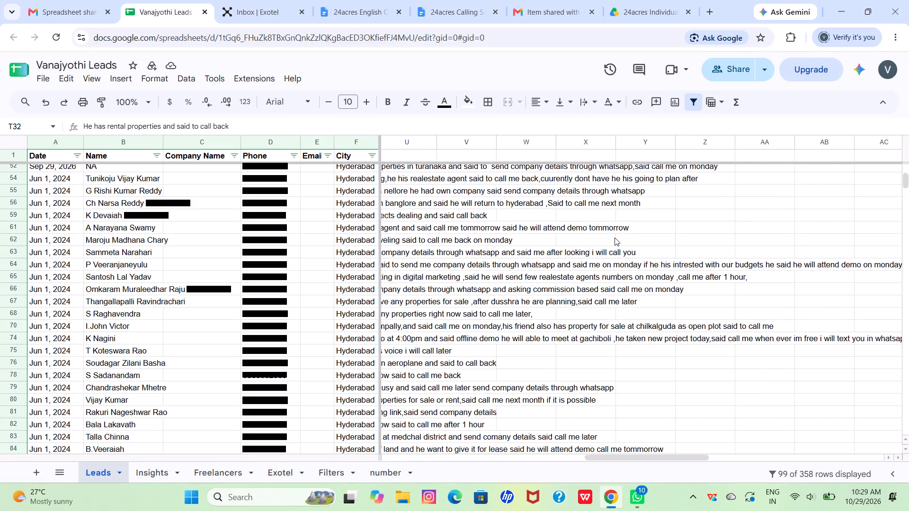
{"action": "scroll", "coordinate": [615, 238], "scroll_direction": "right", "scroll_amount": 2}
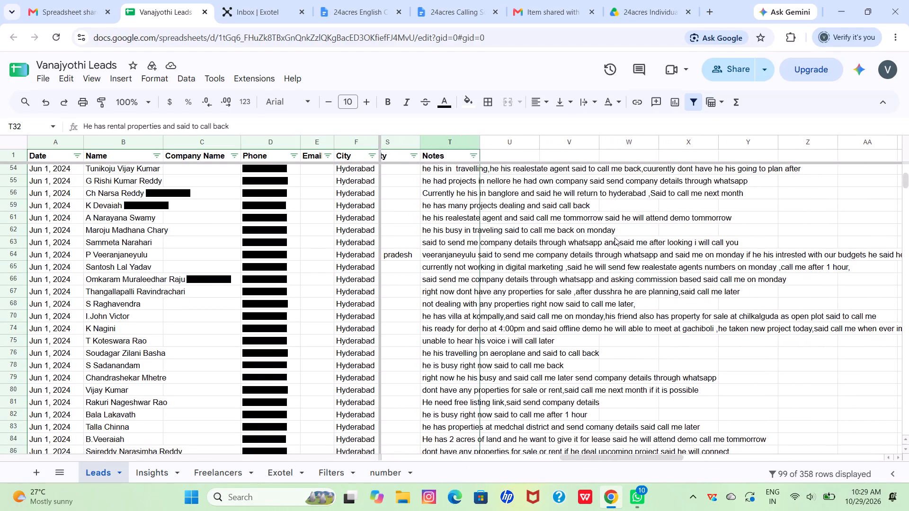
{"action": "scroll", "coordinate": [615, 238], "scroll_direction": "down", "scroll_amount": 2}
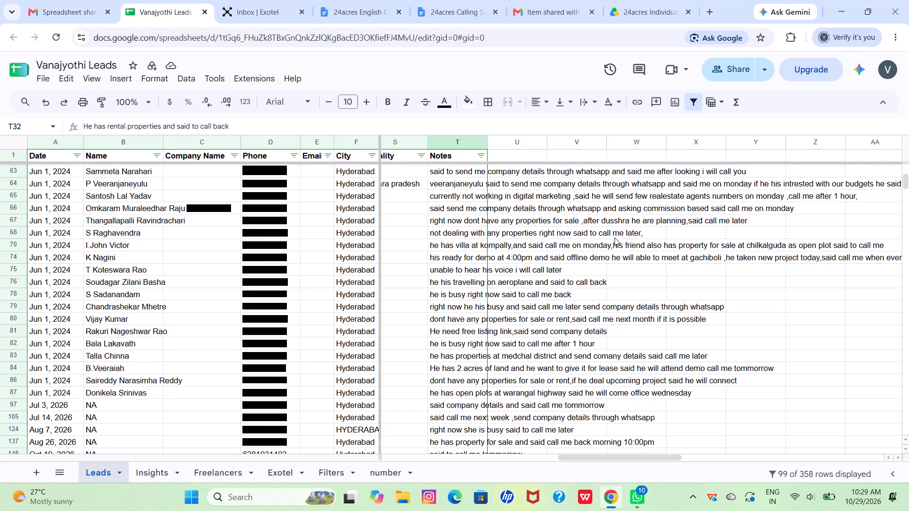
{"action": "scroll", "coordinate": [615, 238], "scroll_direction": "left", "scroll_amount": 4}
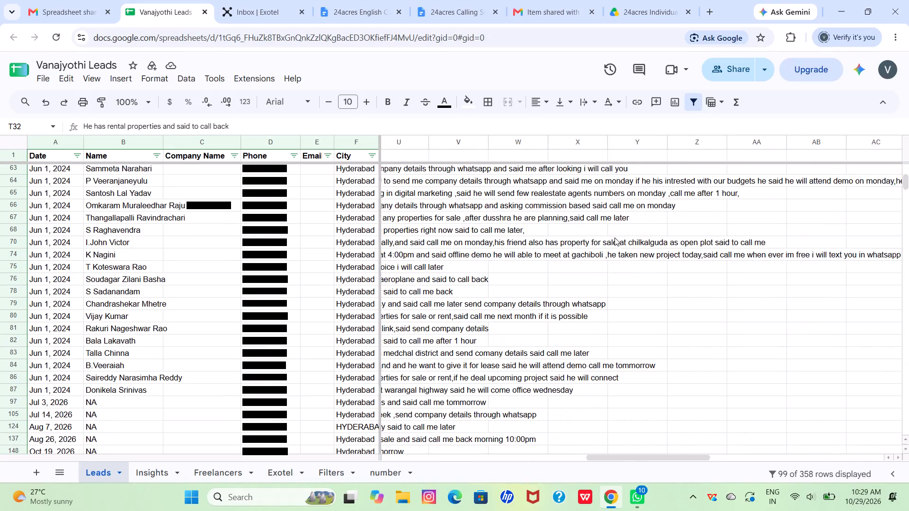
{"action": "scroll", "coordinate": [615, 238], "scroll_direction": "left", "scroll_amount": 1}
{"action": "scroll", "coordinate": [615, 238], "scroll_direction": "right", "scroll_amount": 1}
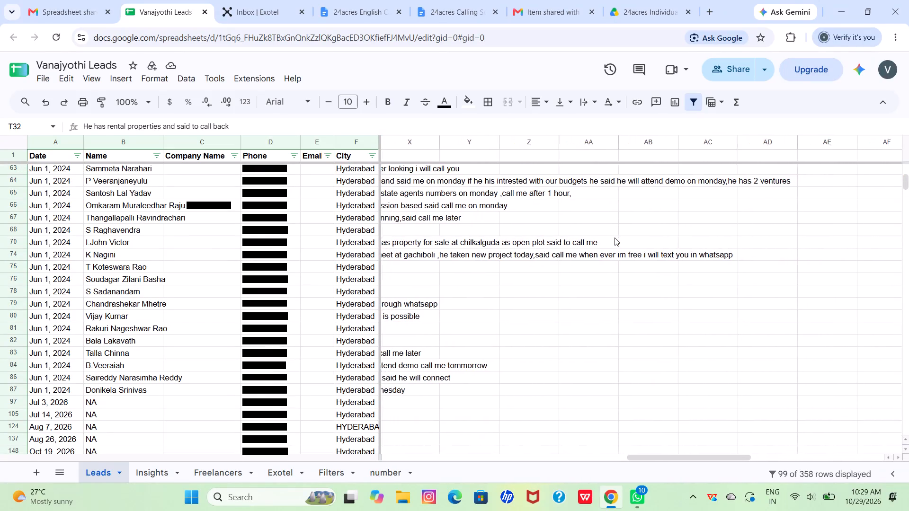
{"action": "scroll", "coordinate": [615, 238], "scroll_direction": "right", "scroll_amount": 3}
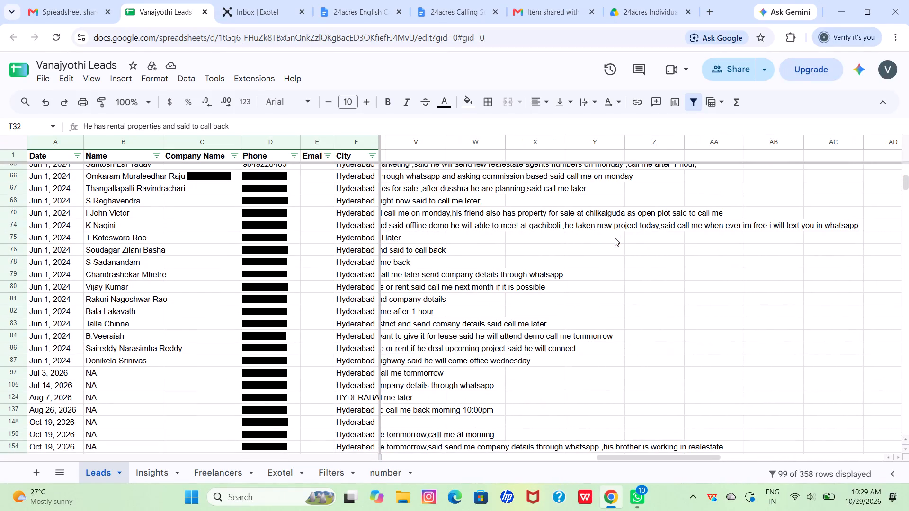
{"action": "scroll", "coordinate": [615, 238], "scroll_direction": "right", "scroll_amount": 3}
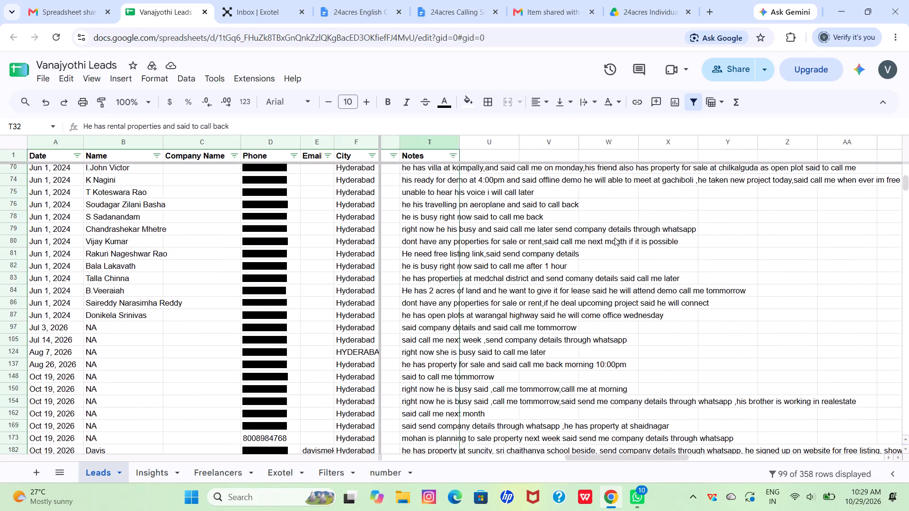
{"action": "scroll", "coordinate": [615, 238], "scroll_direction": "right", "scroll_amount": 1}
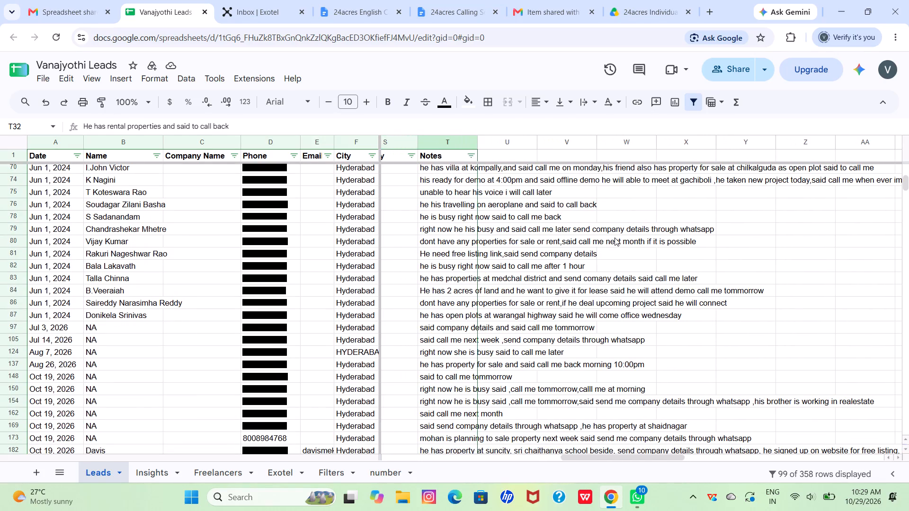
{"action": "scroll", "coordinate": [615, 238], "scroll_direction": "down", "scroll_amount": 4}
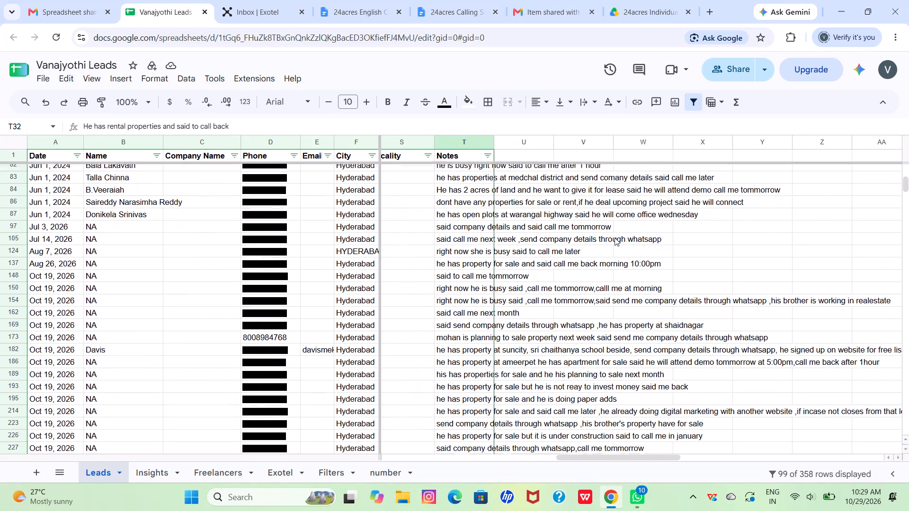
{"action": "scroll", "coordinate": [615, 238], "scroll_direction": "down", "scroll_amount": 3}
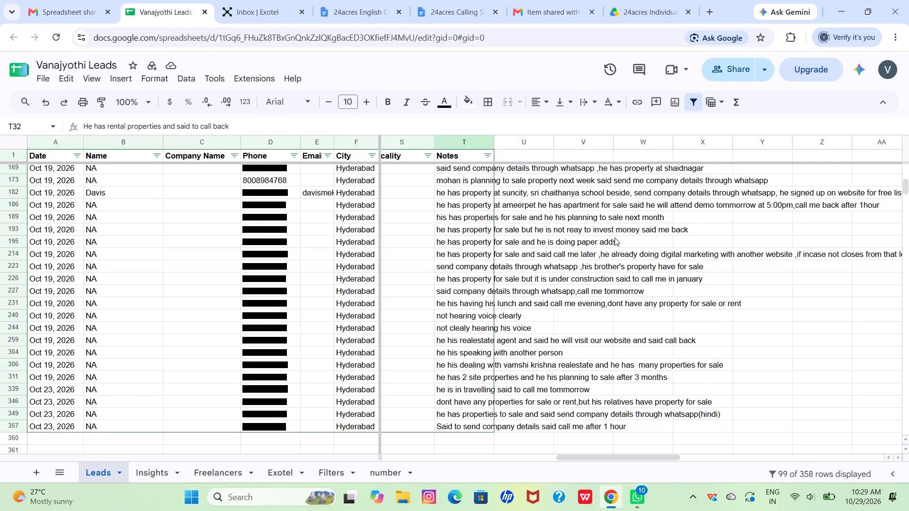
Correct the callback time in the Notes of the lead in row 137 to 10:00am.
{"action": "scroll", "coordinate": [615, 238], "scroll_direction": "up", "scroll_amount": 2}
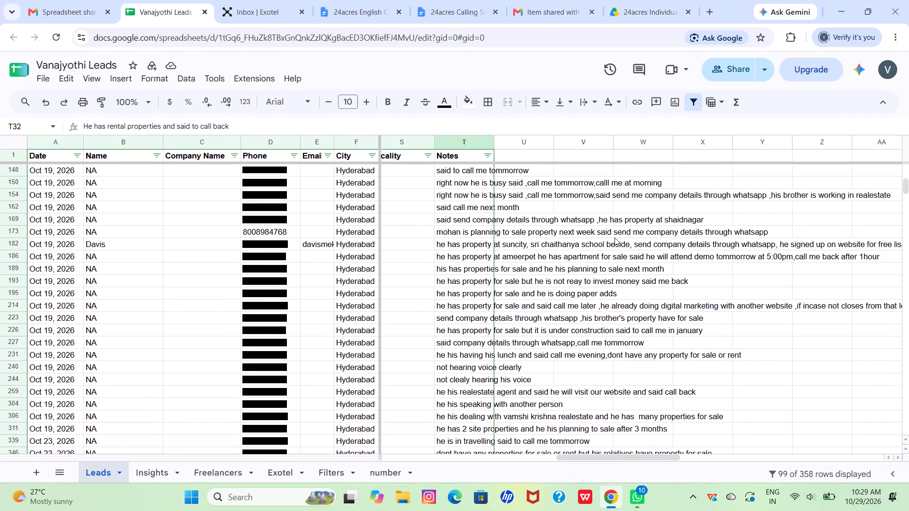
{"action": "scroll", "coordinate": [615, 238], "scroll_direction": "up", "scroll_amount": 3}
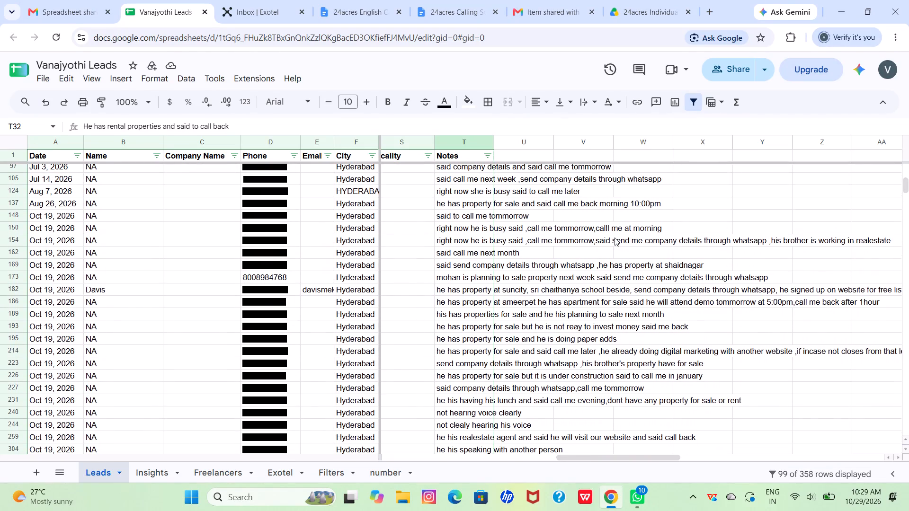
{"action": "scroll", "coordinate": [615, 238], "scroll_direction": "up", "scroll_amount": 1}
{"action": "scroll", "coordinate": [615, 238], "scroll_direction": "right", "scroll_amount": 1}
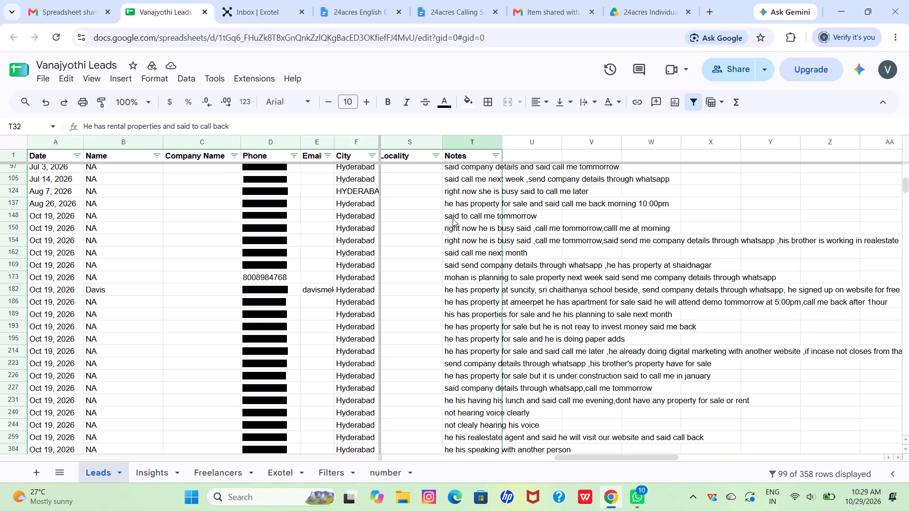
{"action": "double_click", "coordinate": [460, 199]}
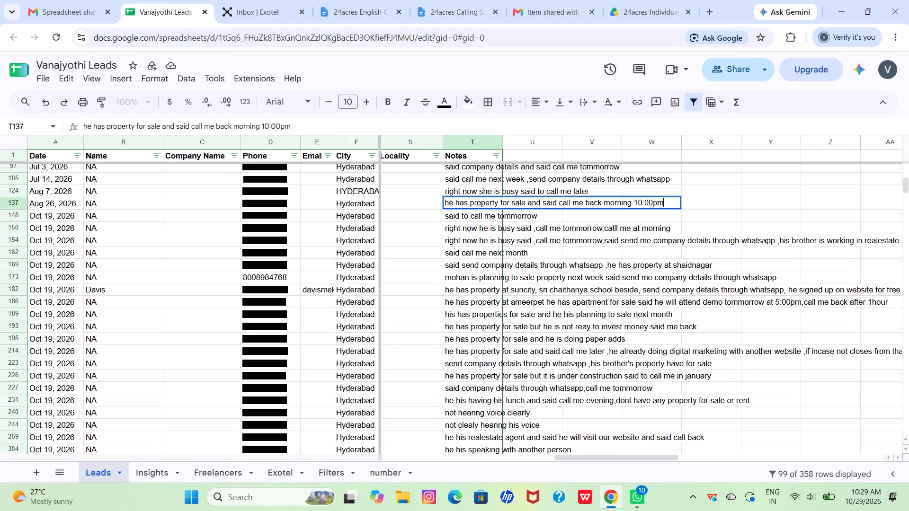
{"action": "key", "text": "BackSpace"}
{"action": "key", "text": "BackSpace"}
{"action": "key", "text": "BackSpace"}
{"action": "key", "text": "0"}
{"action": "type", "text": "am"}
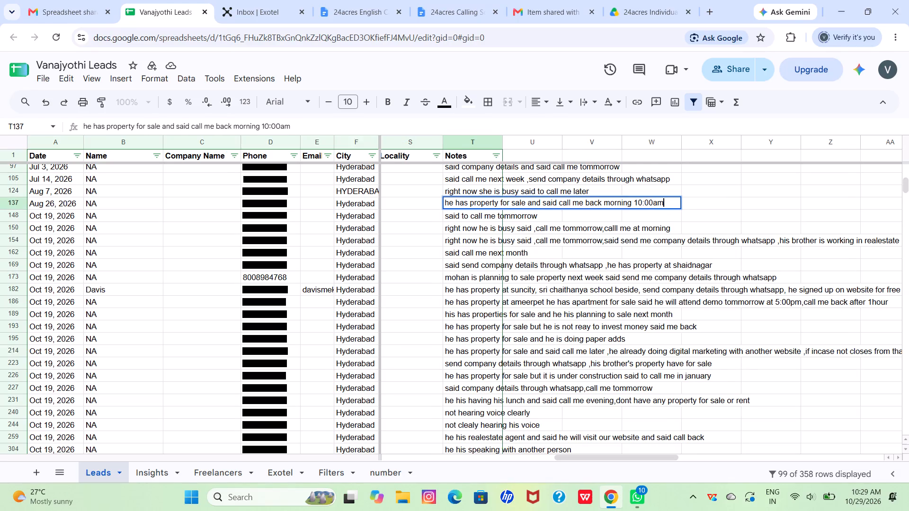
Commit the corrected 10:00am callback time in the Notes of the lead in row 137.
{"action": "key", "text": "Return"}
Review the last spoken and follow-up dates and the note of the lead in row 137, and select that lead's phone number.
{"action": "scroll", "coordinate": [460, 199], "scroll_direction": "right", "scroll_amount": 3}
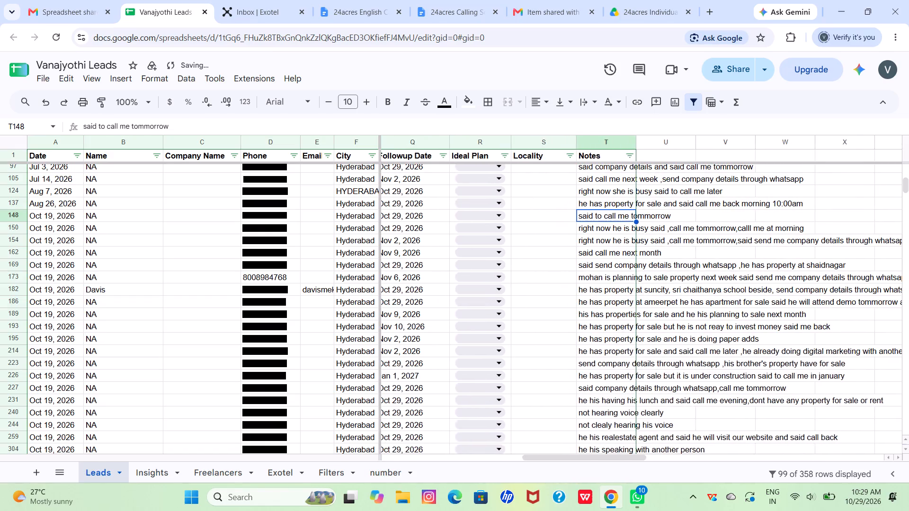
{"action": "scroll", "coordinate": [460, 199], "scroll_direction": "right", "scroll_amount": 4}
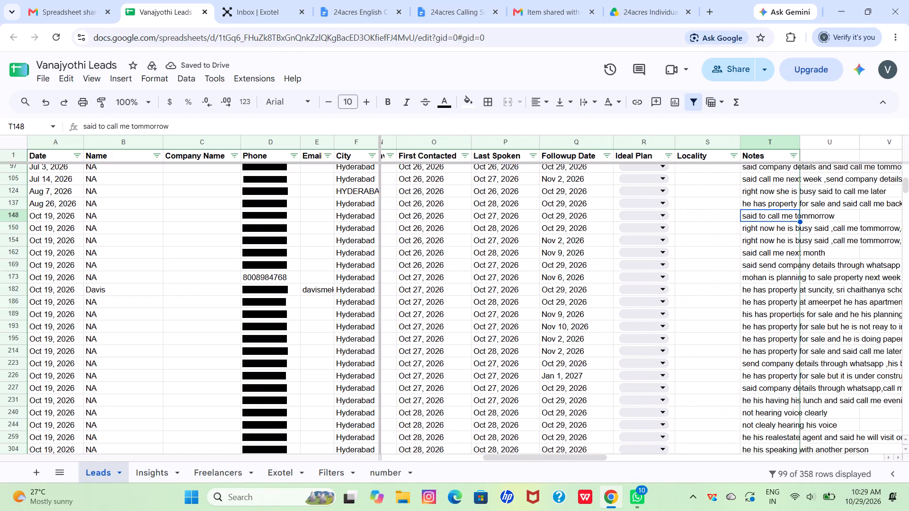
{"action": "scroll", "coordinate": [460, 199], "scroll_direction": "left", "scroll_amount": 1}
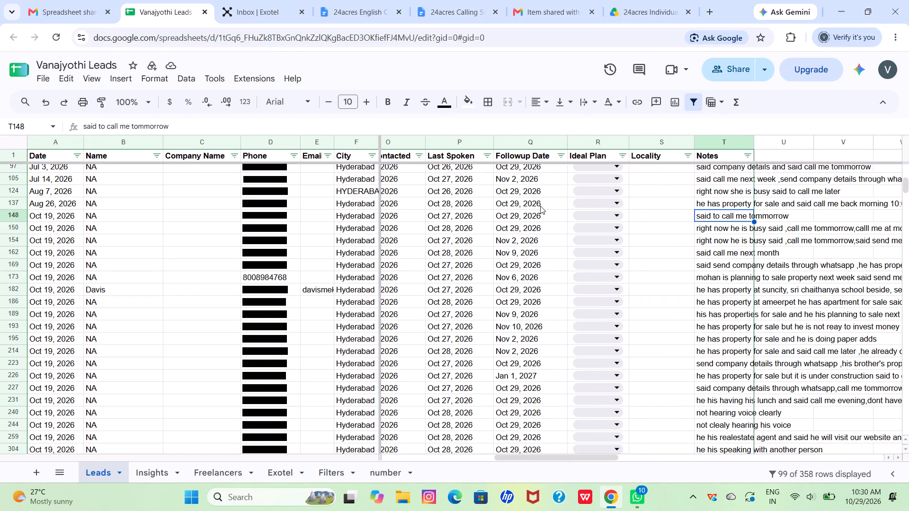
{"action": "scroll", "coordinate": [540, 206], "scroll_direction": "right", "scroll_amount": 2}
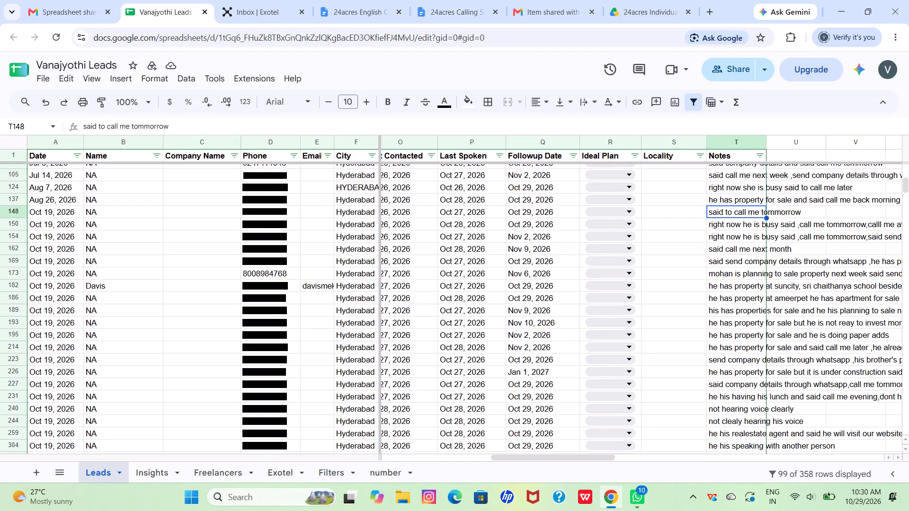
{"action": "scroll", "coordinate": [719, 205], "scroll_direction": "left", "scroll_amount": 3}
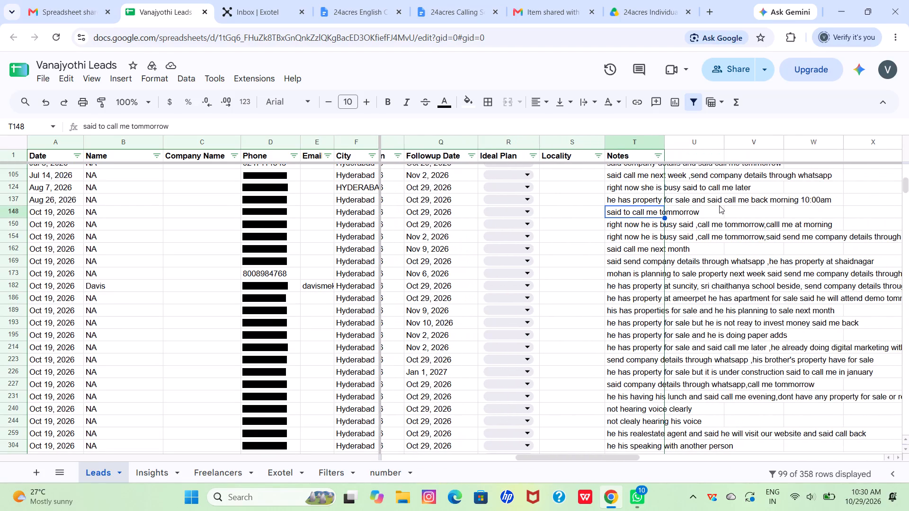
{"action": "left_click", "coordinate": [719, 205]}
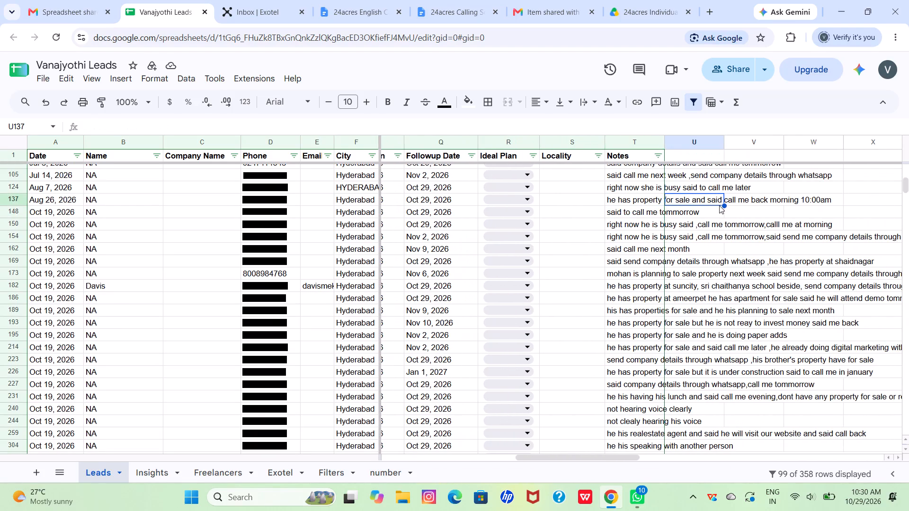
{"action": "scroll", "coordinate": [719, 205], "scroll_direction": "right", "scroll_amount": 1}
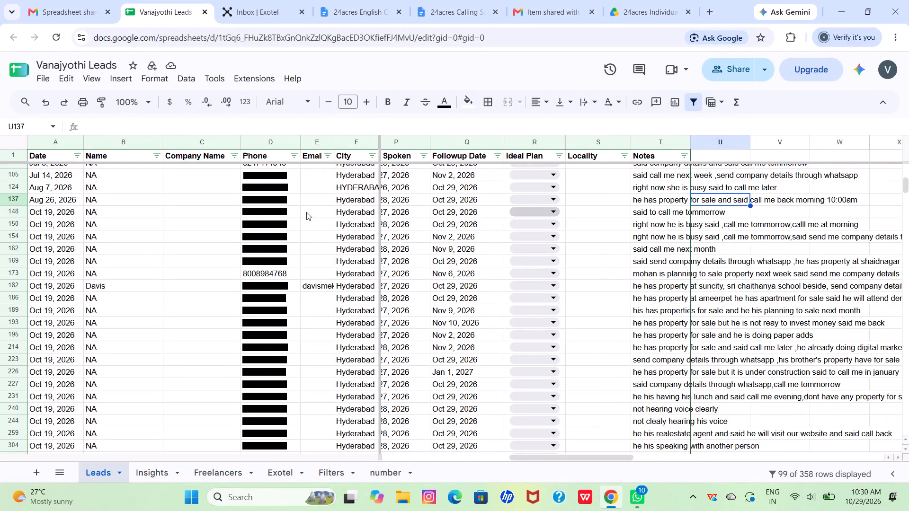
{"action": "left_click", "coordinate": [287, 203]}
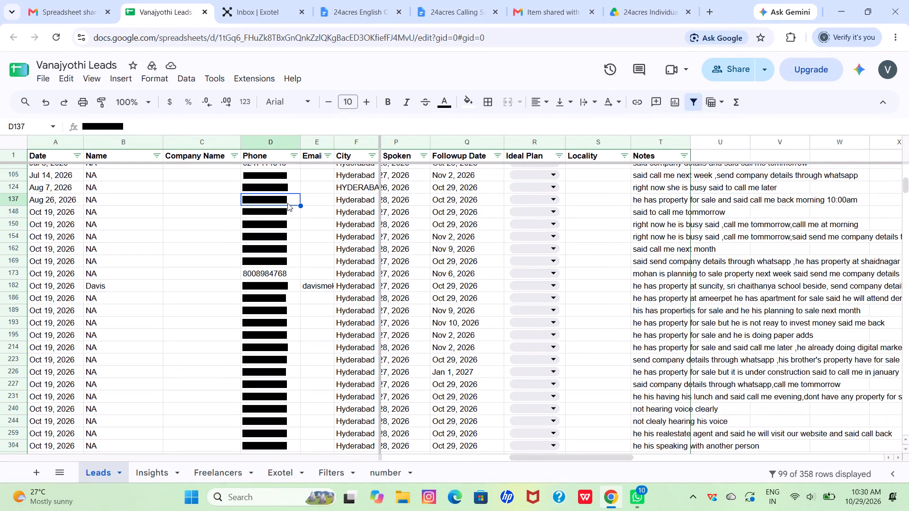
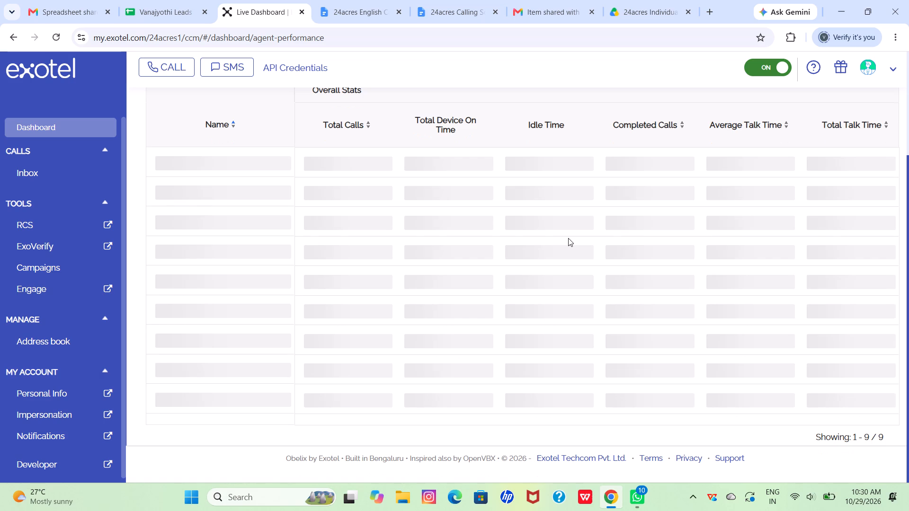
Check the overall Agent Performance statistics in the Exotel dashboard and recheck the lead in row 137 of the Vanajyothi Leads spreadsheet.
{"action": "scroll", "coordinate": [568, 238], "scroll_direction": "up", "scroll_amount": 5}
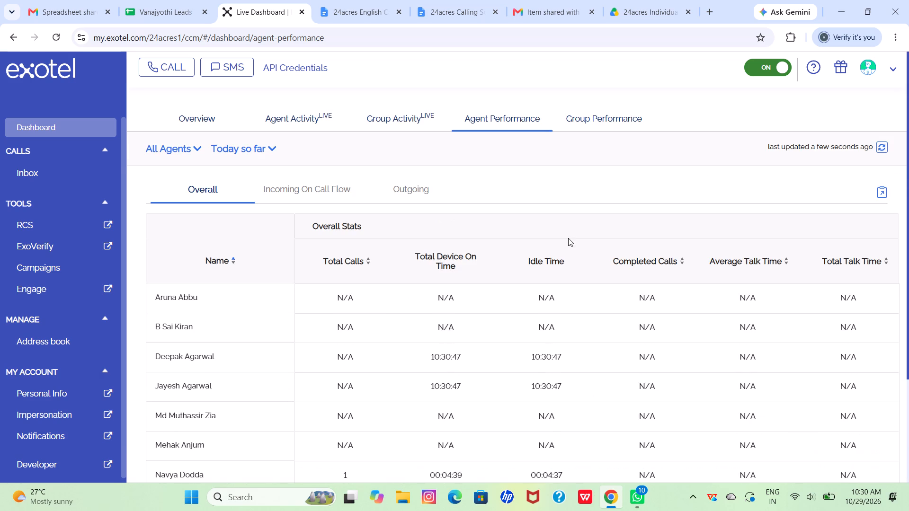
{"action": "left_click", "coordinate": [193, 6]}
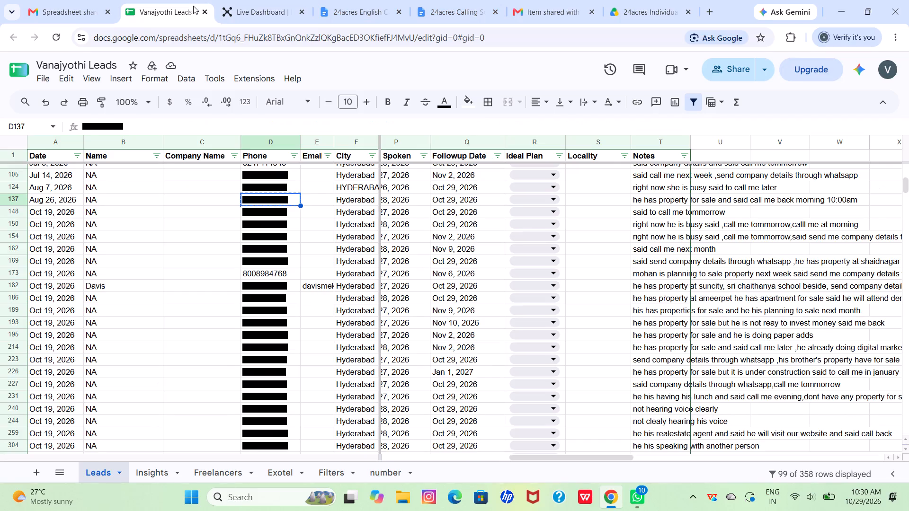
{"action": "left_click", "coordinate": [268, 9]}
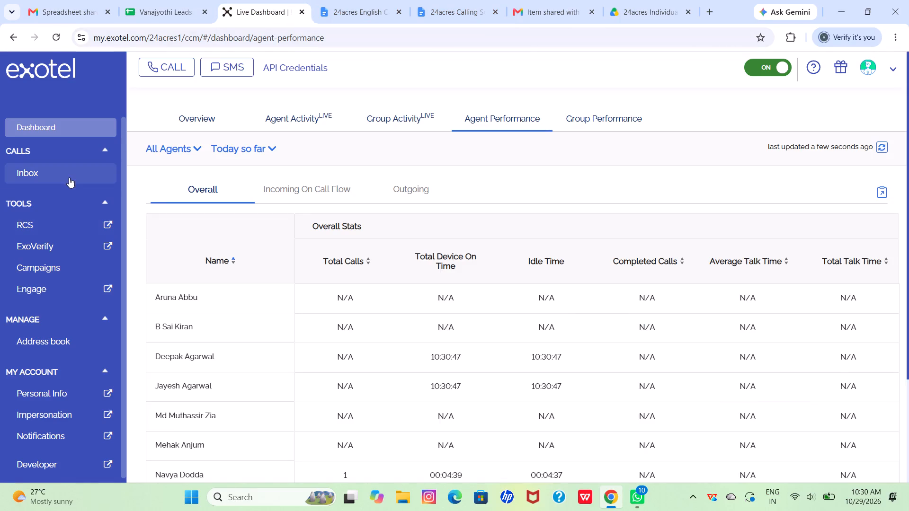
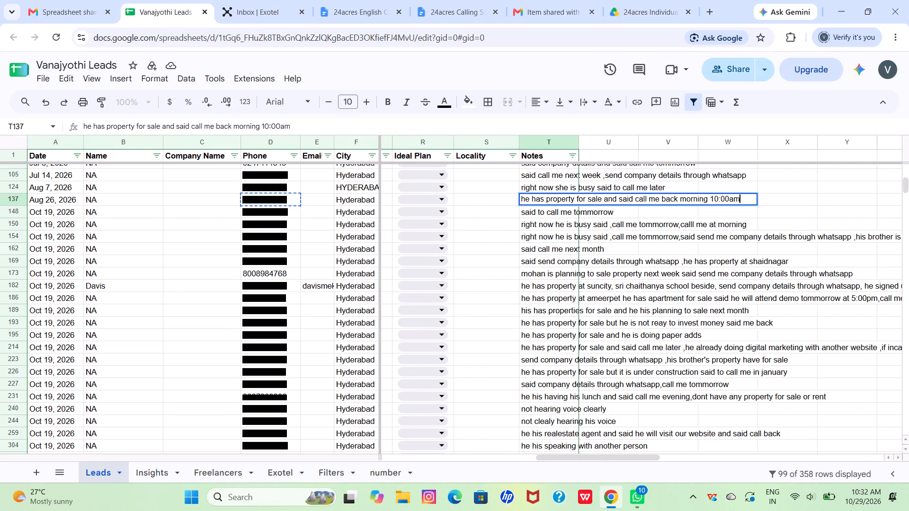
Set the attempts count of the lead in row 137 to 6.
{"action": "left_click", "coordinate": [535, 226]}
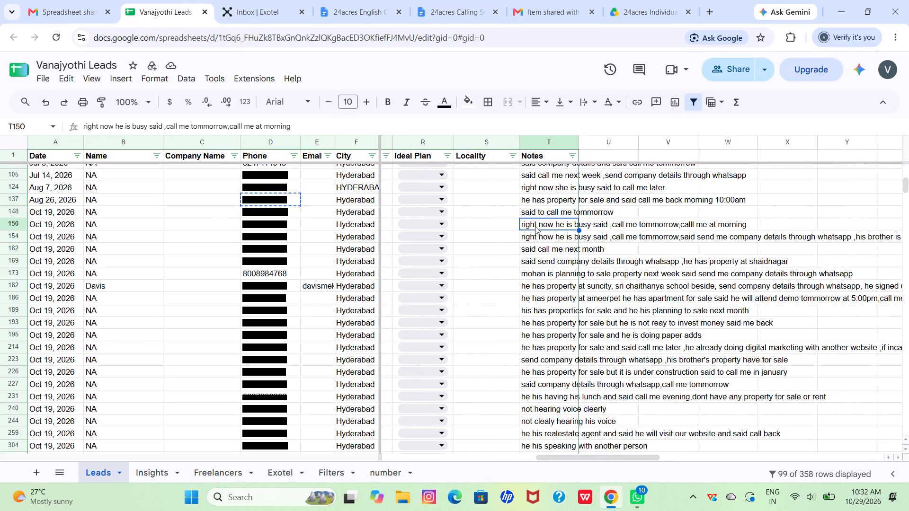
{"action": "left_click", "coordinate": [530, 213]}
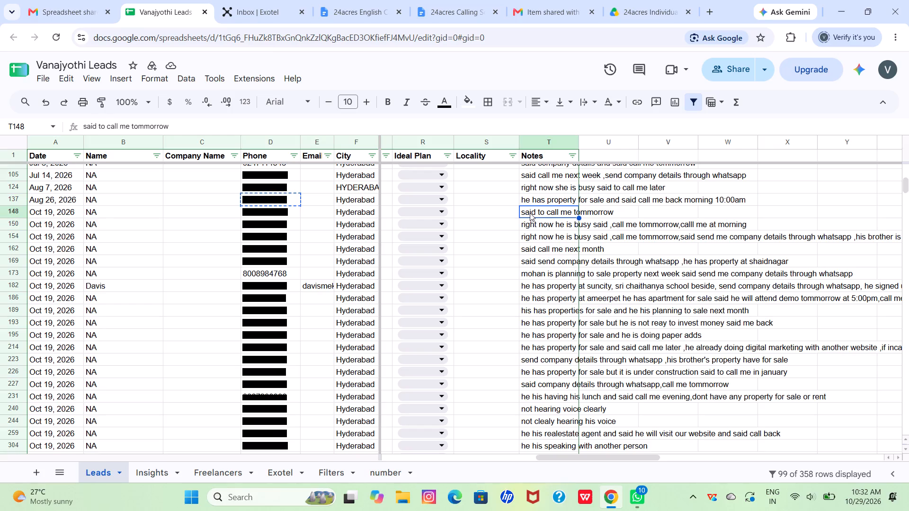
{"action": "left_click", "coordinate": [539, 286]}
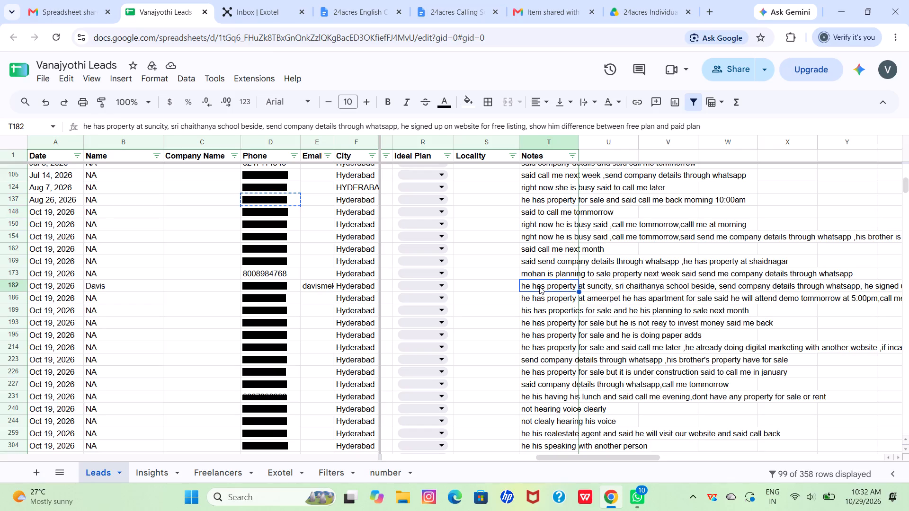
{"action": "scroll", "coordinate": [539, 286], "scroll_direction": "right", "scroll_amount": 3}
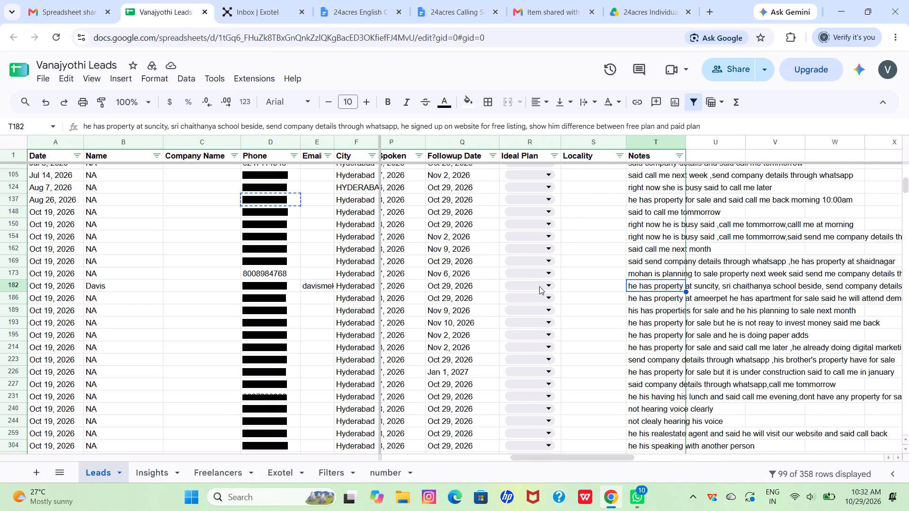
{"action": "scroll", "coordinate": [539, 286], "scroll_direction": "right", "scroll_amount": 5}
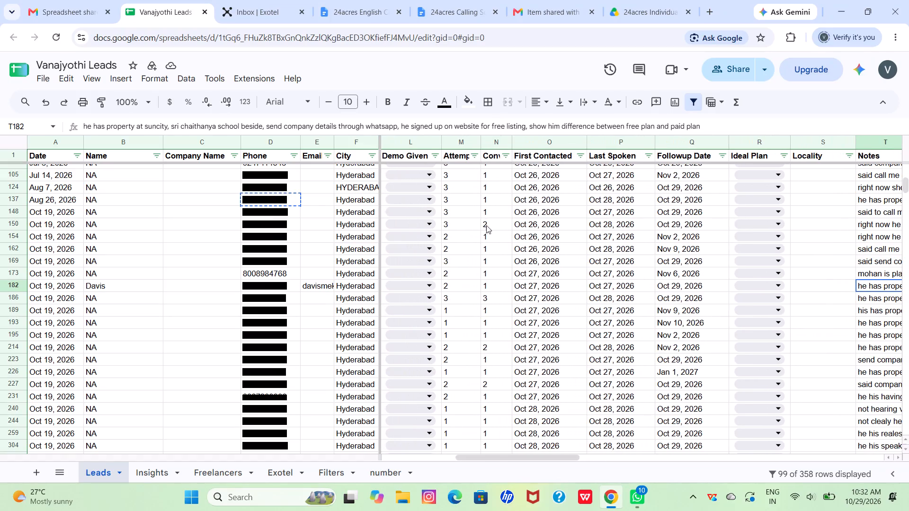
{"action": "left_click", "coordinate": [456, 200]}
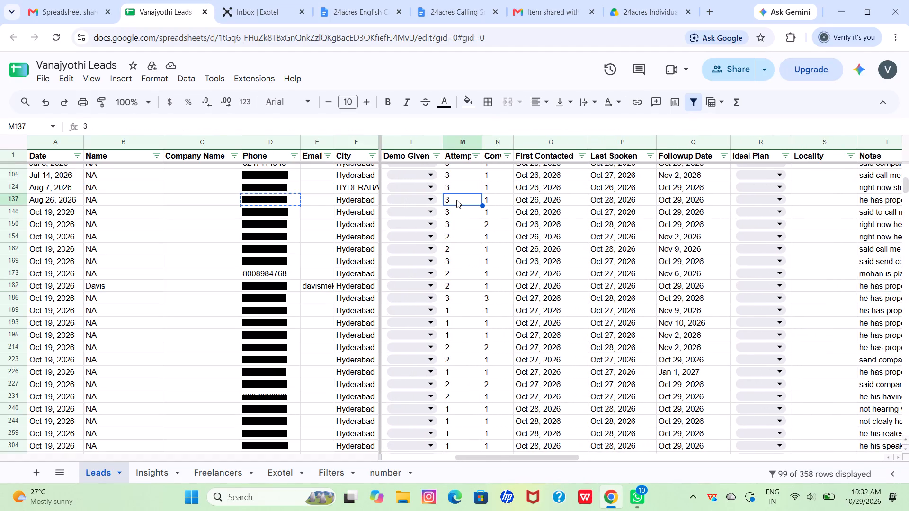
{"action": "key", "text": "6"}
{"action": "left_click", "coordinate": [457, 209]}
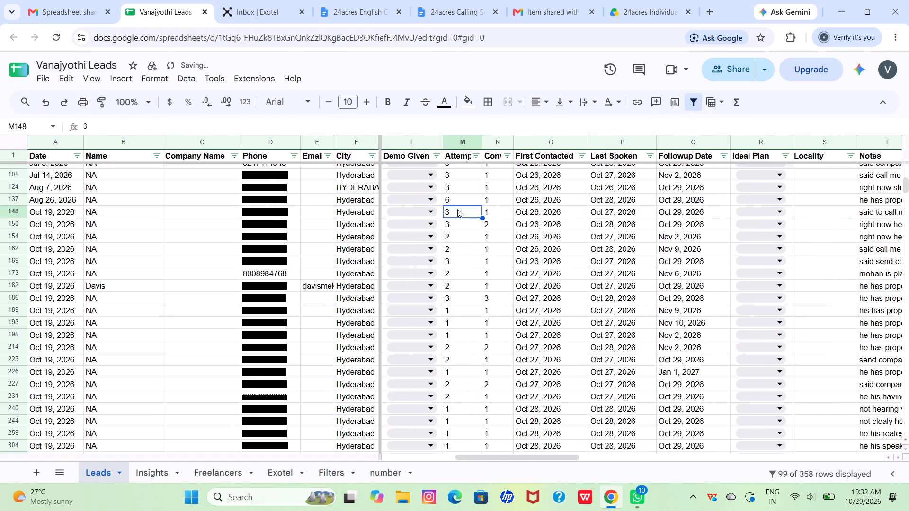
Copy the phone number of the last filtered lead, in row 357.
{"action": "left_click", "coordinate": [464, 237]}
{"action": "scroll", "coordinate": [464, 237], "scroll_direction": "down", "scroll_amount": 4}
{"action": "scroll", "coordinate": [464, 237], "scroll_direction": "up", "scroll_amount": 1}
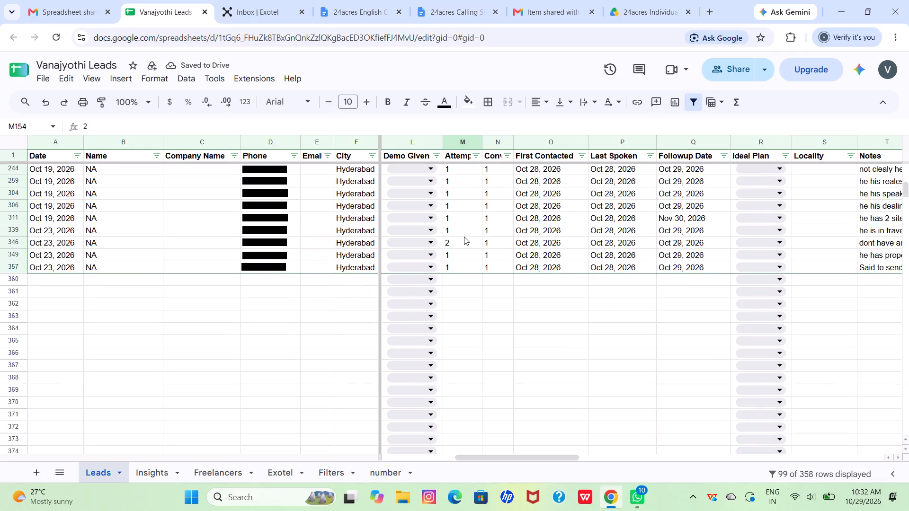
{"action": "scroll", "coordinate": [464, 237], "scroll_direction": "up", "scroll_amount": 1}
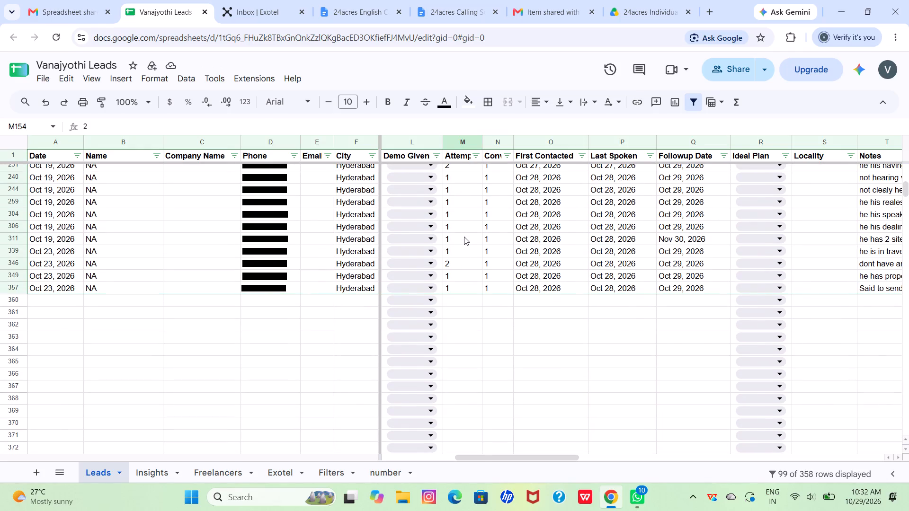
{"action": "scroll", "coordinate": [464, 237], "scroll_direction": "left", "scroll_amount": 3}
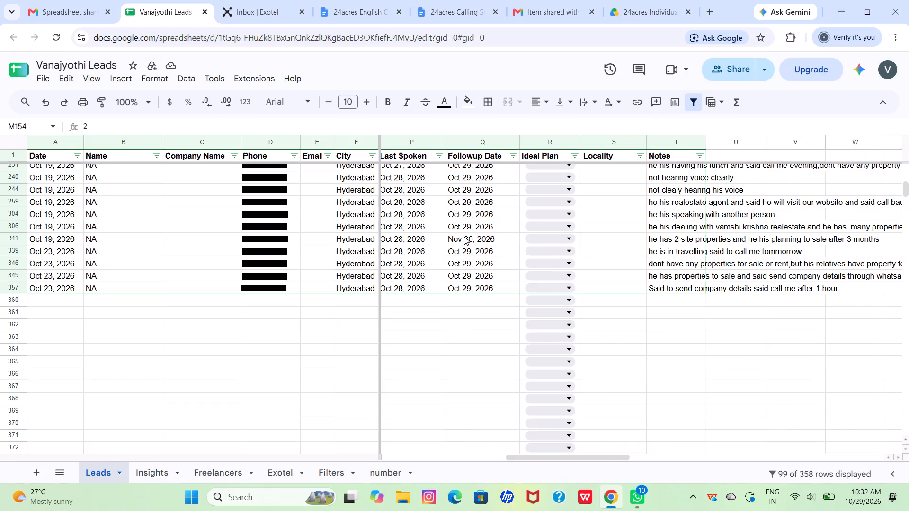
{"action": "left_click", "coordinate": [269, 291]}
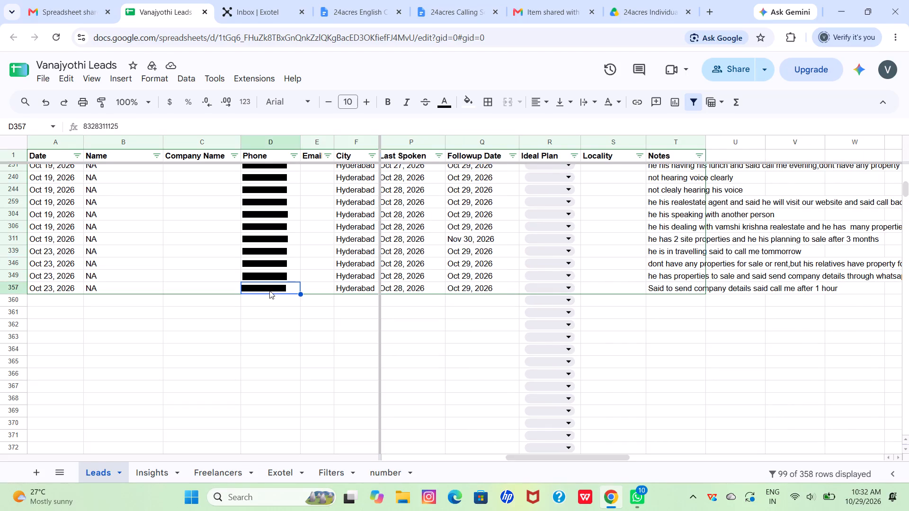
{"action": "key", "text": "ctrl+c"}
Insert the contact's name at the start of the existing note for the lead in row 357.
{"action": "double_click", "coordinate": [650, 290]}
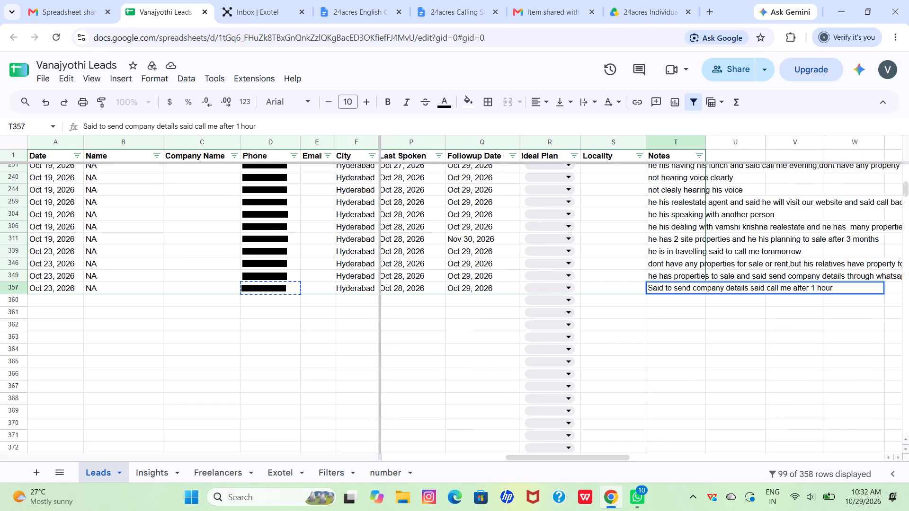
{"action": "left_click", "coordinate": [651, 287]}
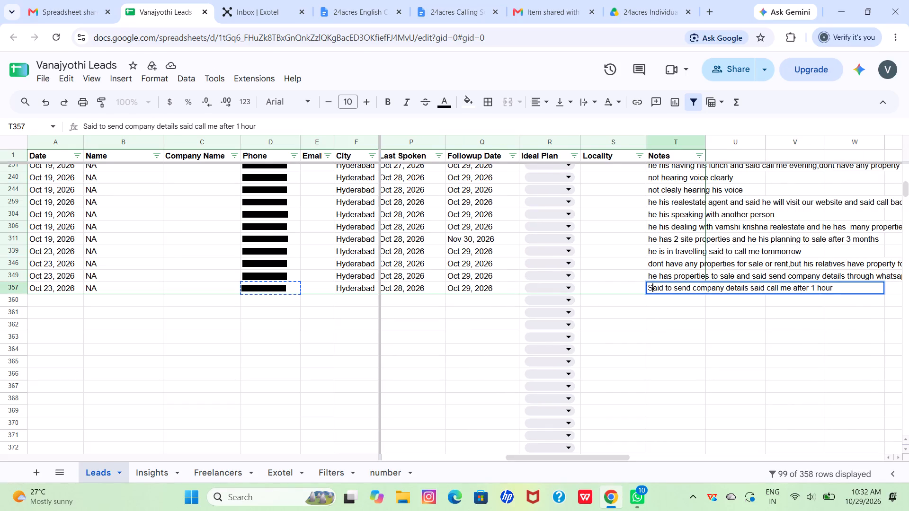
{"action": "left_click", "coordinate": [648, 285]}
{"action": "type", "text": "sr"}
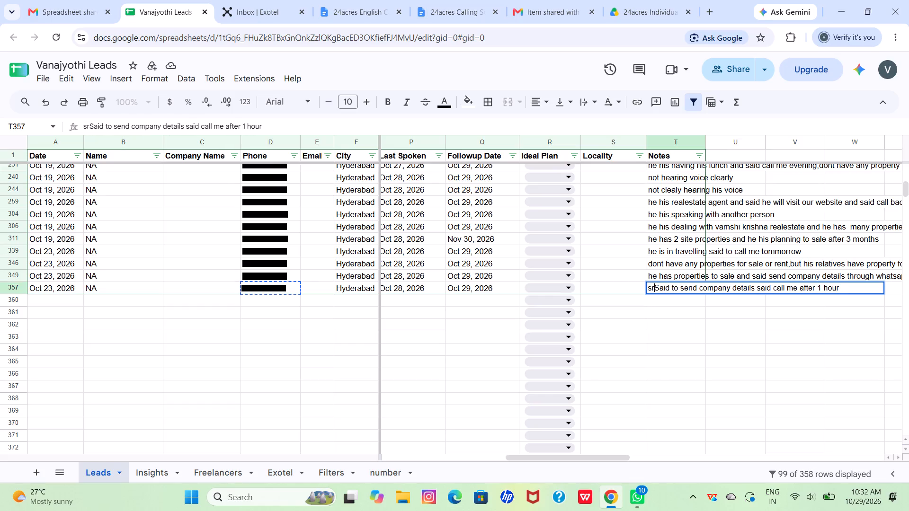
{"action": "type", "text": "iniv"}
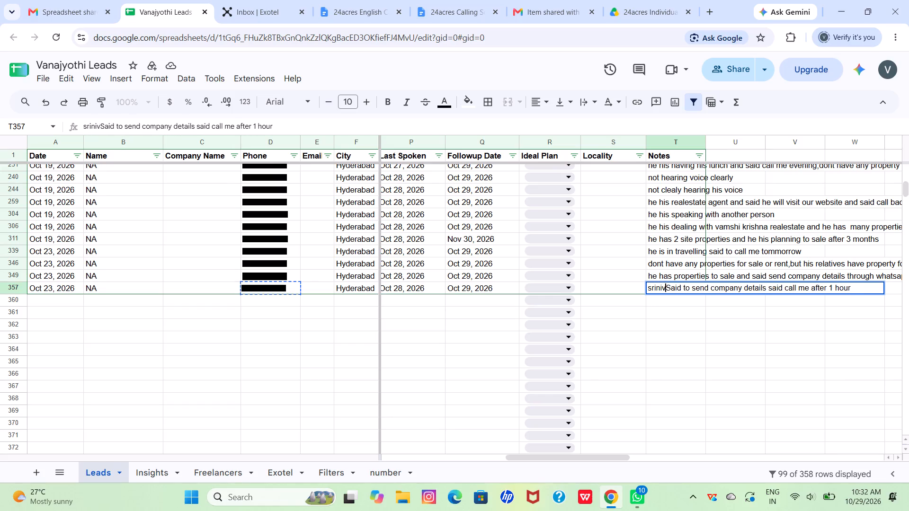